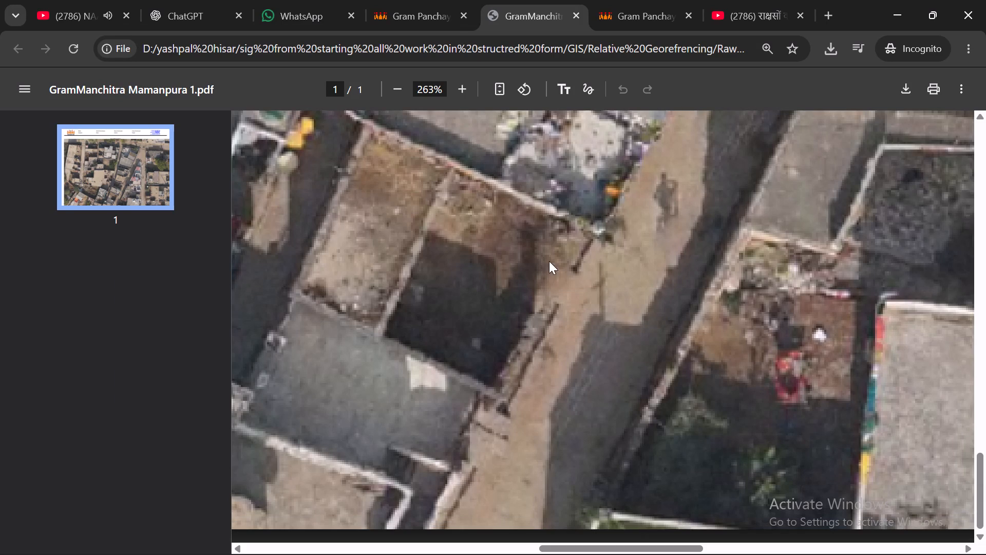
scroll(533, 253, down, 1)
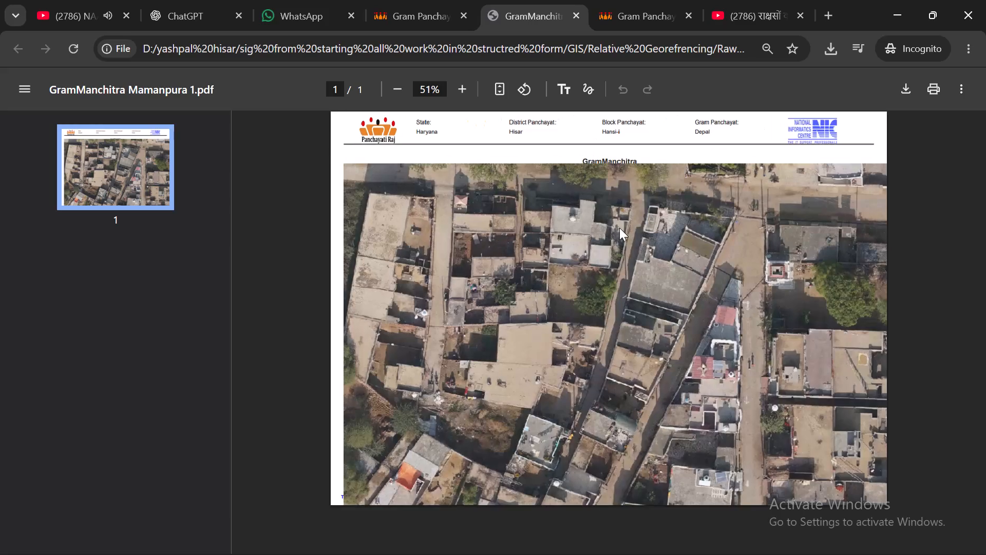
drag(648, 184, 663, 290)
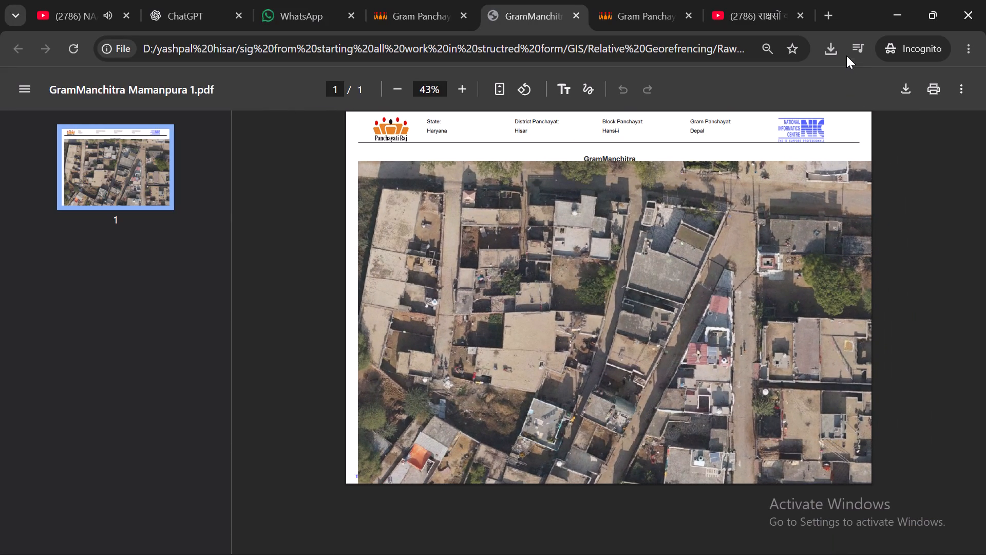
Search the web for a PDF to PNG converter in a new tab and open pdf2png.com.
click(826, 4)
text(pdf to)
key(space)
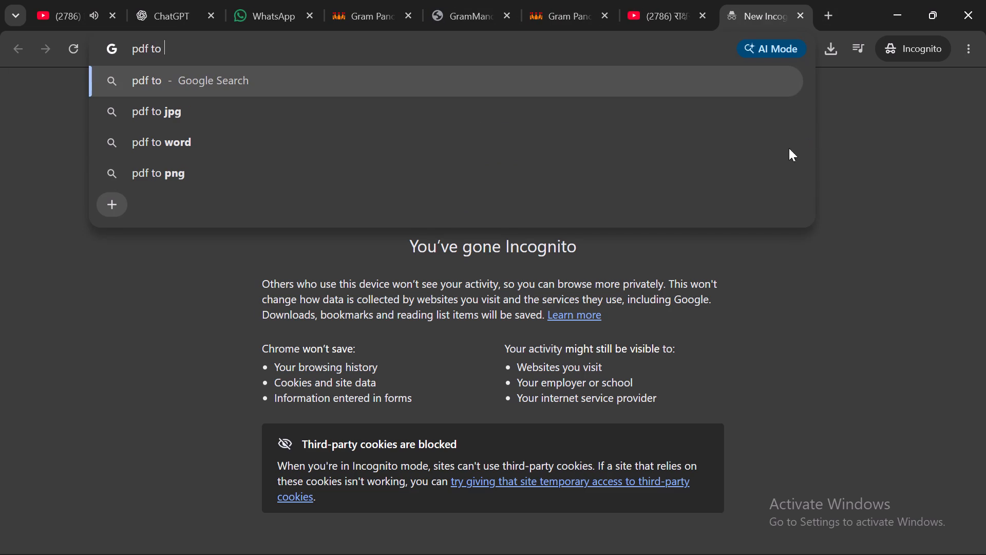
click(340, 186)
click(302, 239)
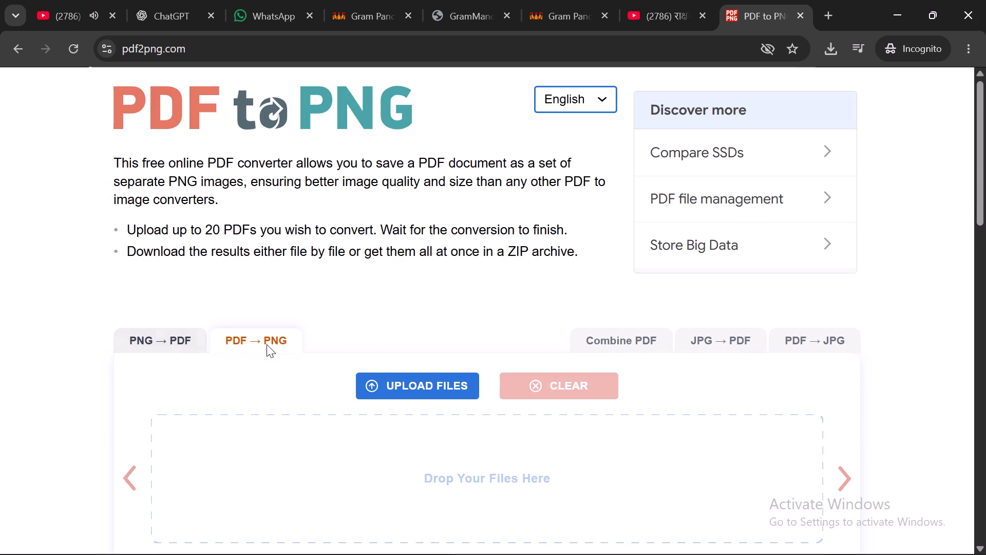
Upload the four PDFs GramManchitra Mamanpura 1 to 4 from the Raw Inputs folder for PNG conversion.
click(396, 386)
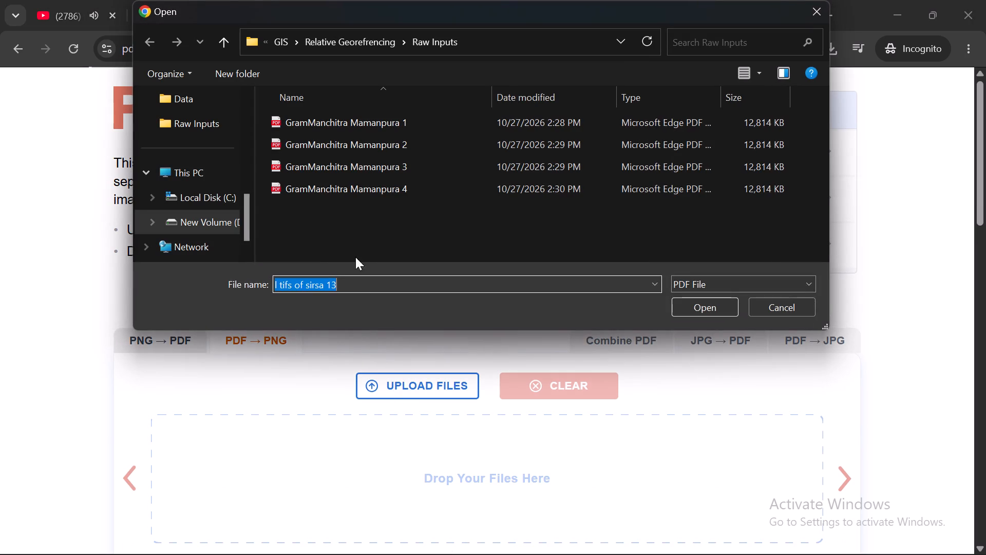
drag(351, 211, 307, 108)
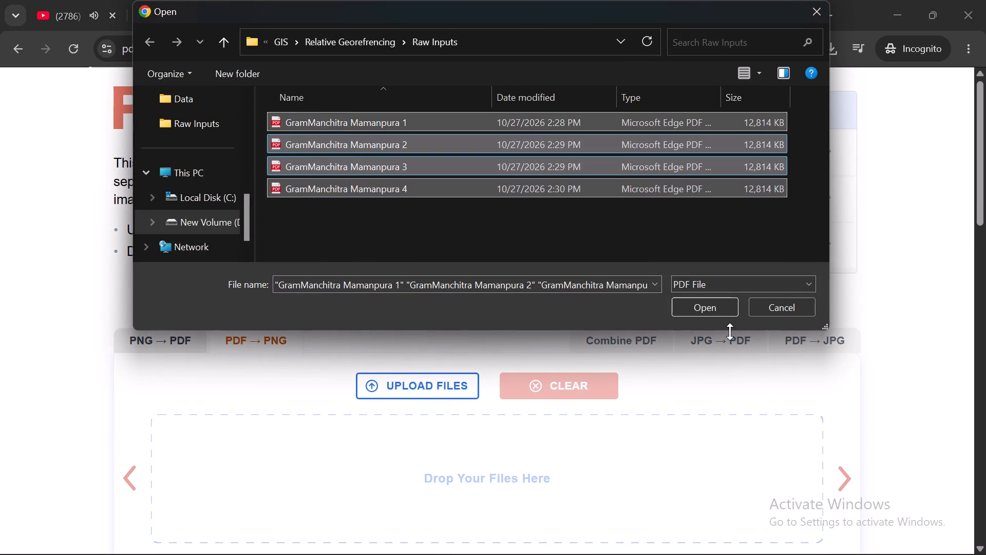
click(727, 307)
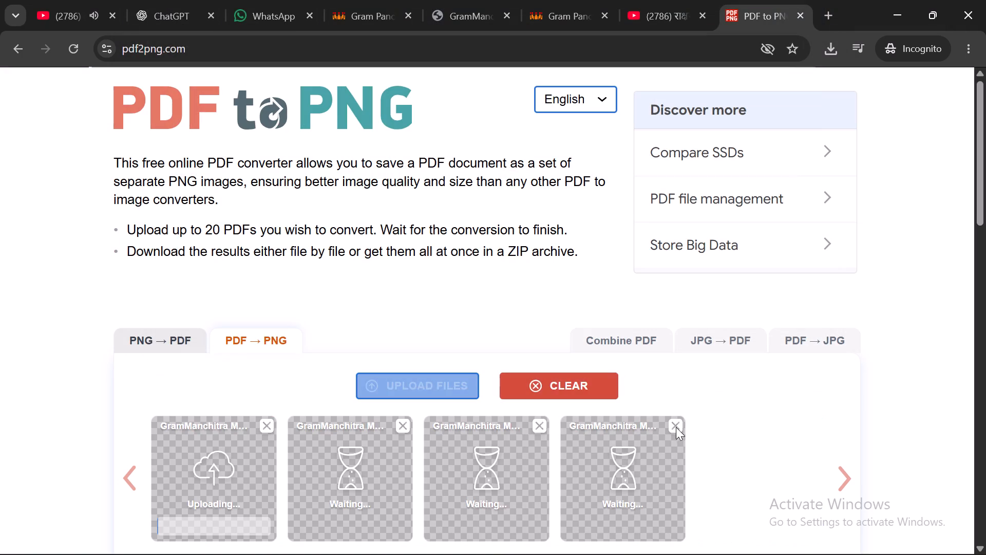
scroll(600, 360, down, 1)
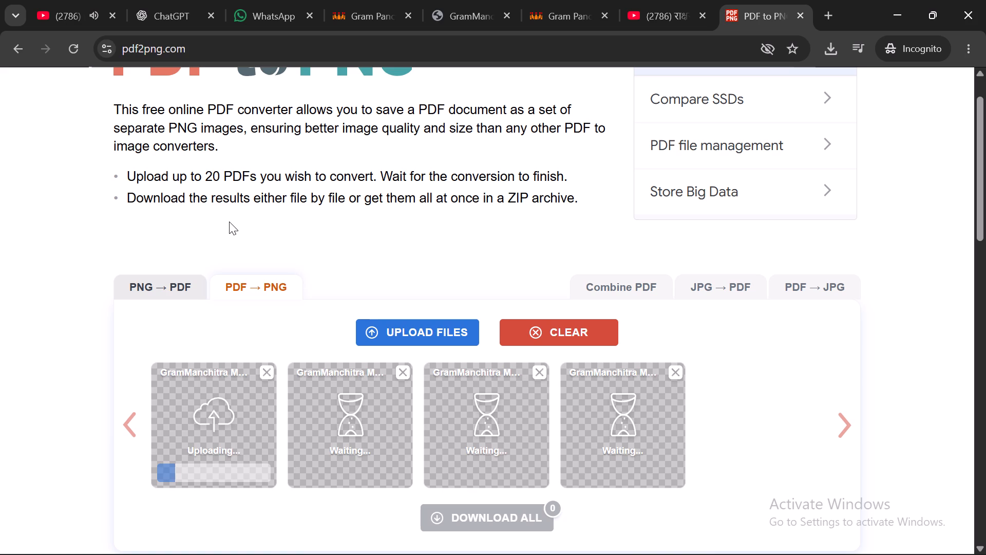
Open Canva in a new tab and sign in with the suggested Google account.
click(832, 7)
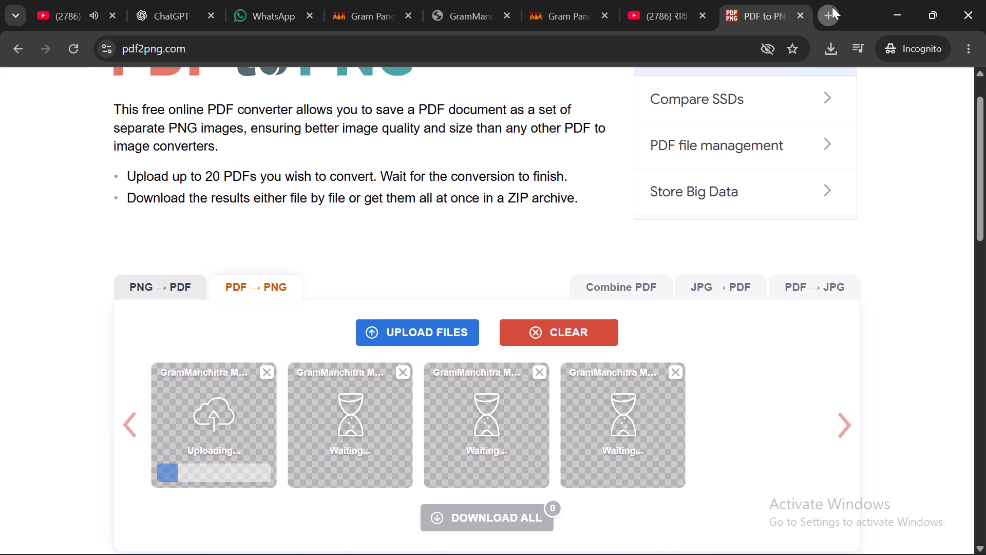
text(cnava)
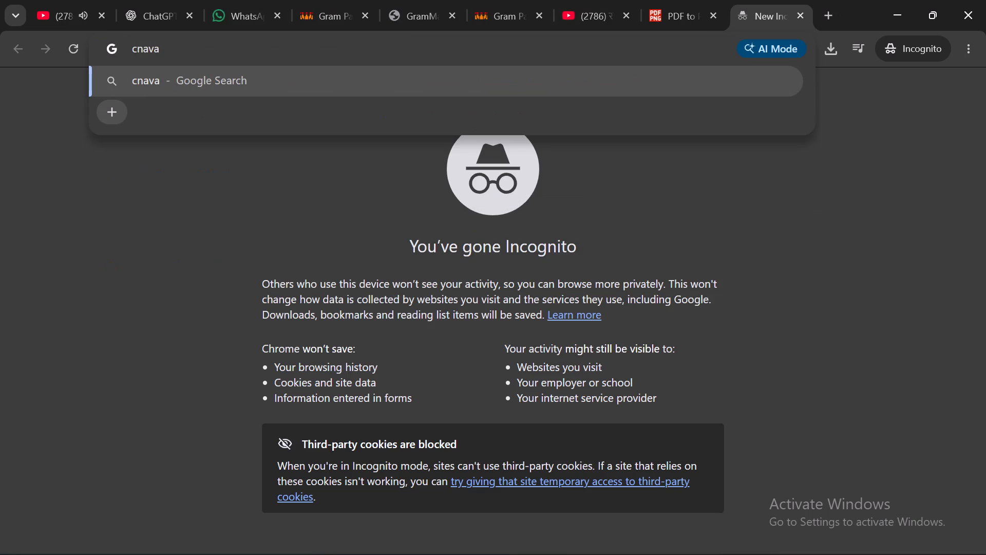
key(Return)
click(179, 302)
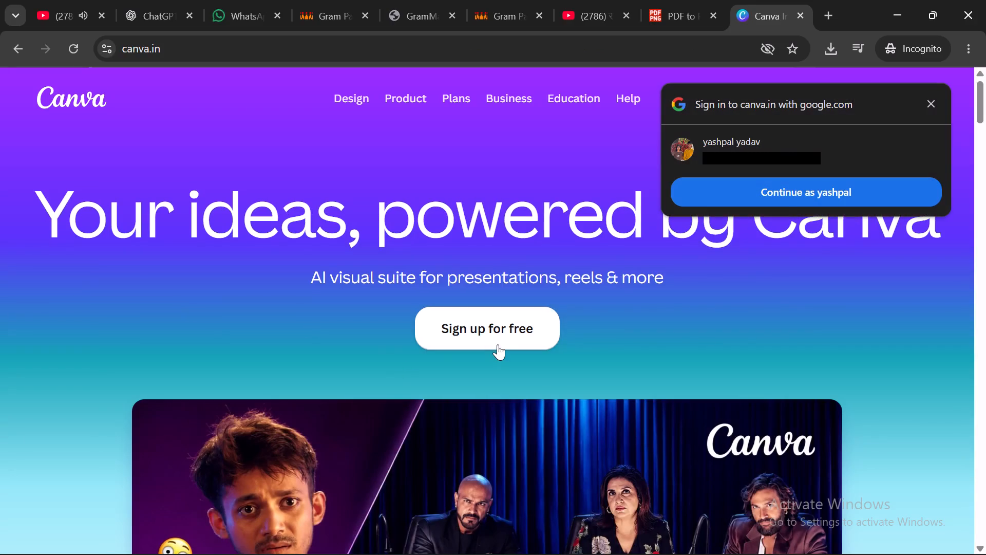
click(776, 201)
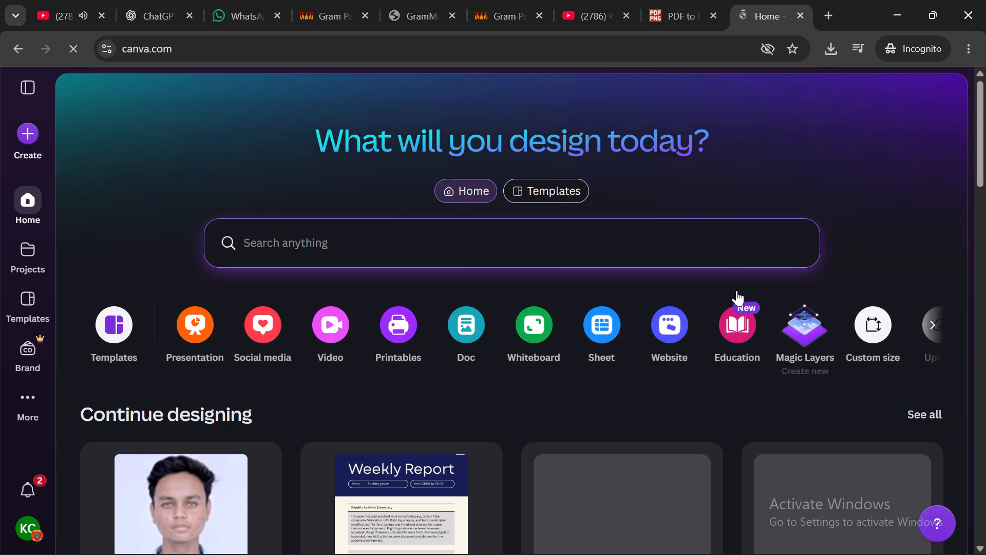
Upload the four GramManchitra Mamanpura PDFs from the Raw Inputs folder to Canva.
click(925, 345)
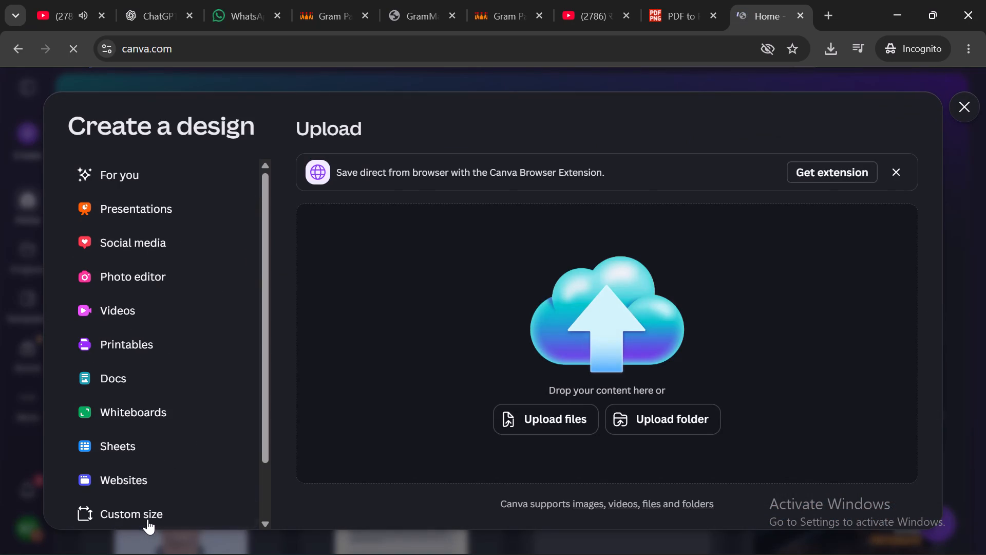
scroll(152, 485, down, 2)
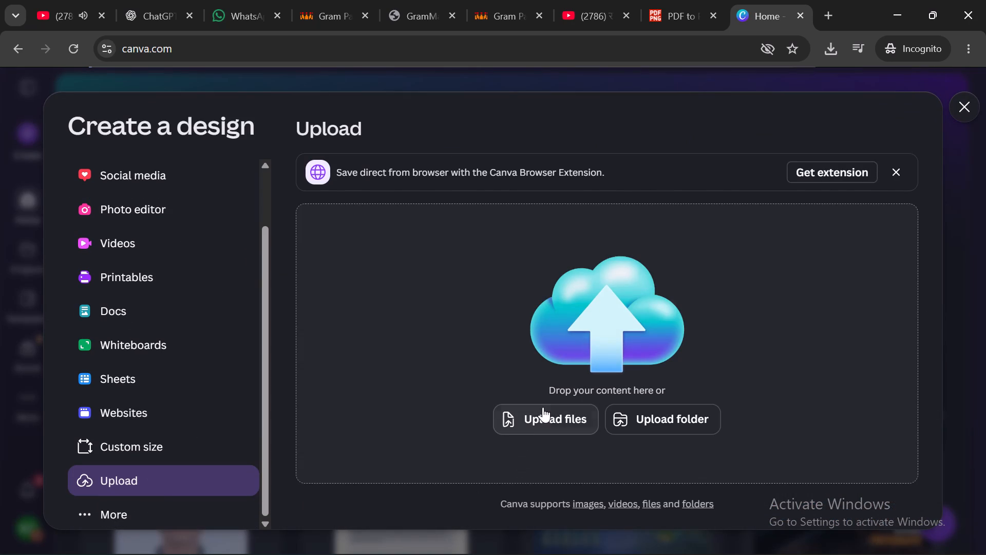
click(544, 415)
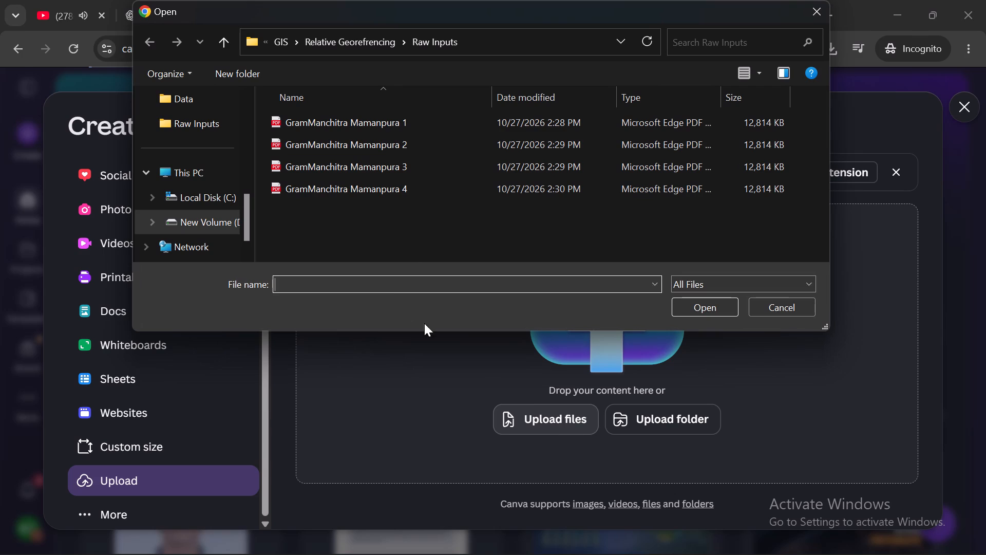
drag(387, 212, 376, 113)
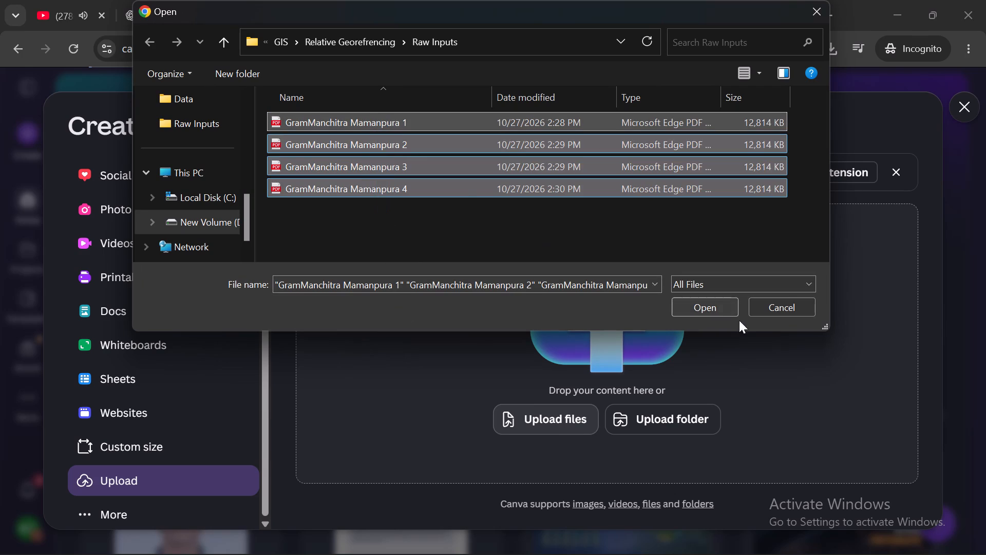
click(714, 303)
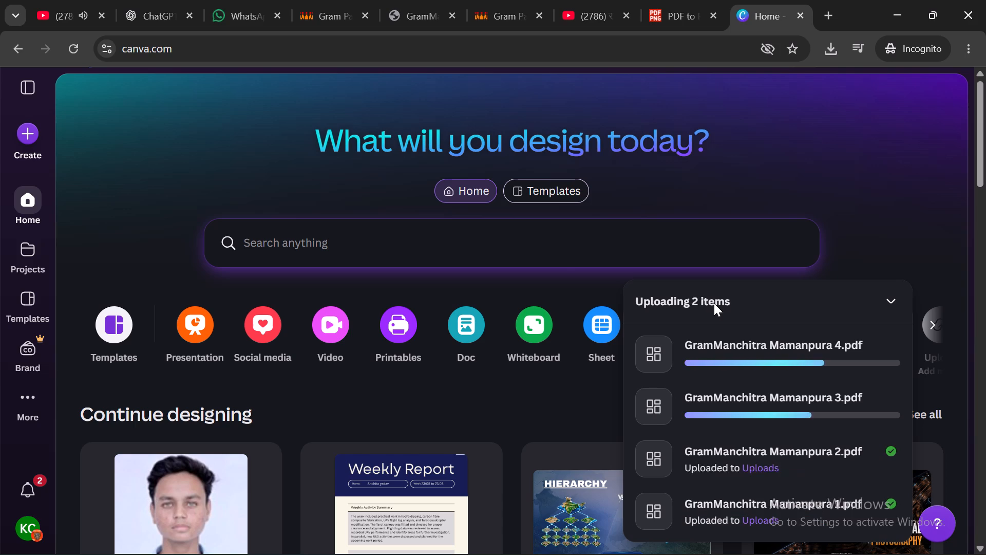
Open the uploaded GramManchitra Mamanpura 4.pdf as an editable design.
key(ctrl+minus)
key(ctrl+minus)
key(ctrl+minus)
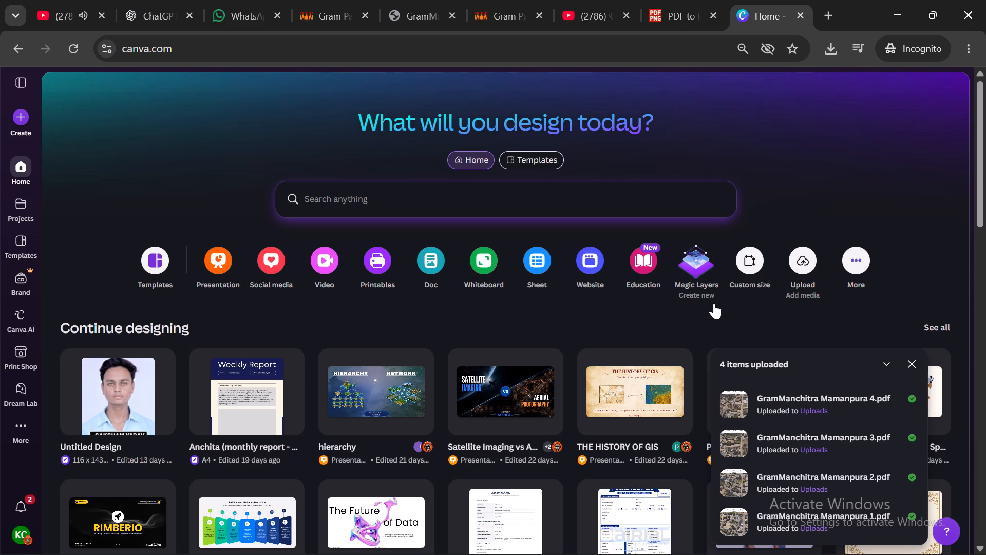
click(821, 414)
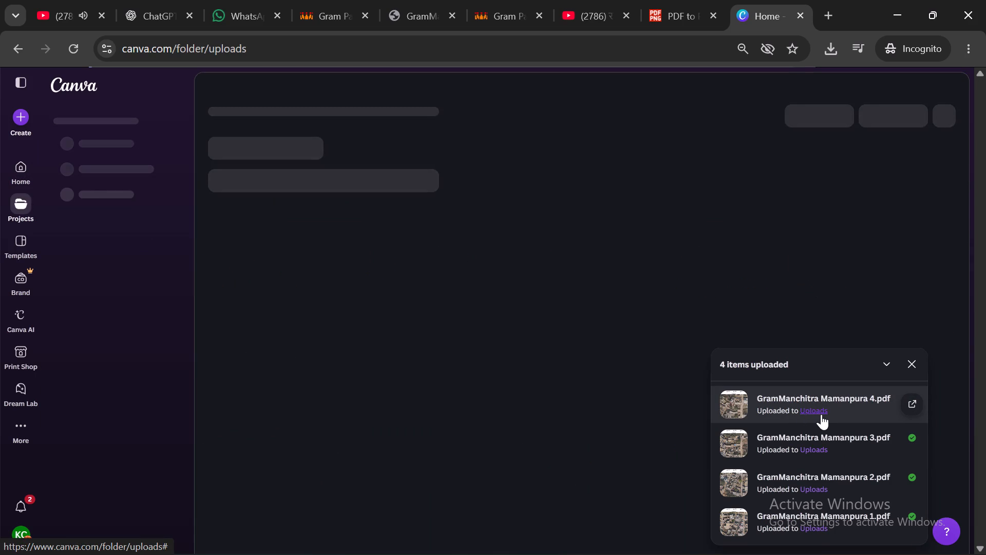
click(914, 404)
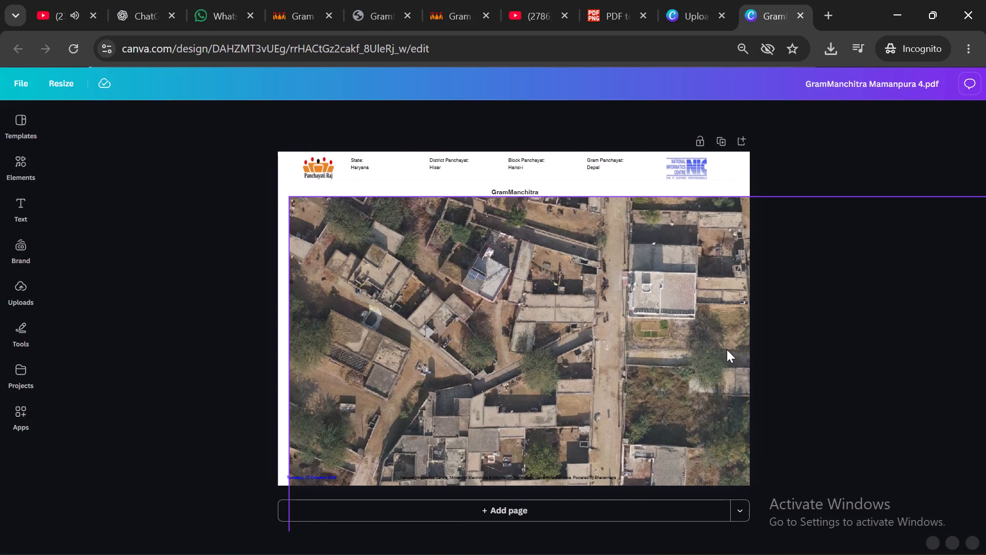
Shift the aerial map image around the page to examine the areas hidden beyond the page edges.
drag(569, 353, 475, 348)
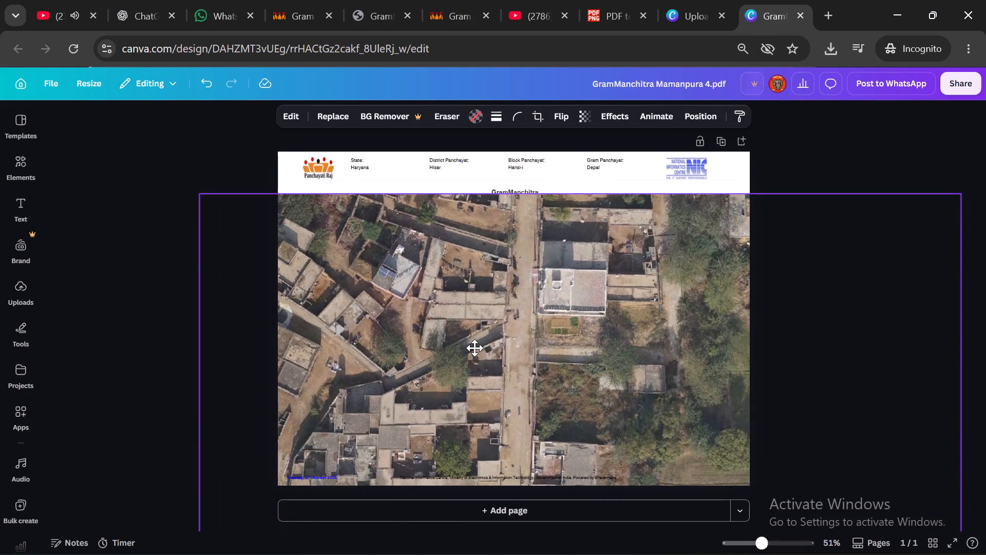
drag(475, 348, 451, 319)
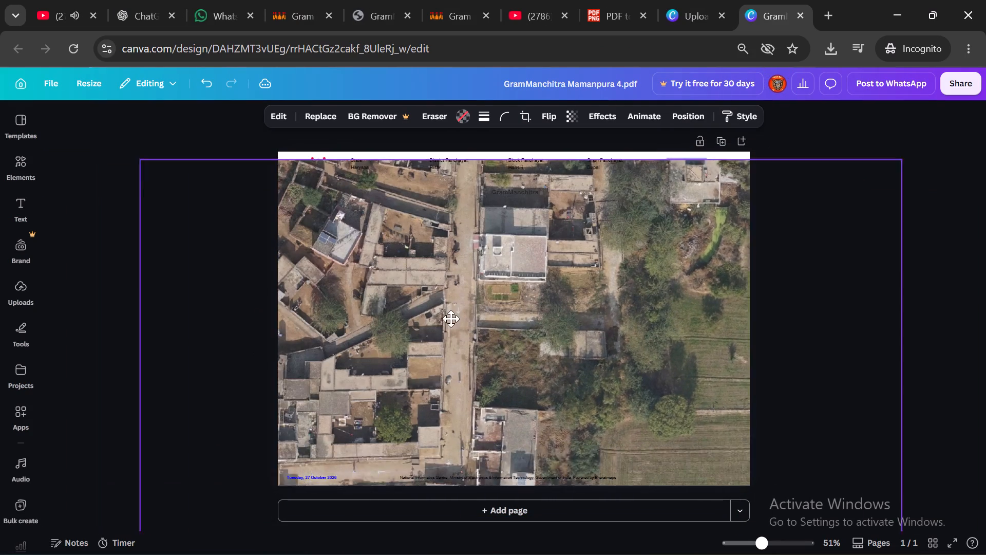
drag(451, 319, 458, 331)
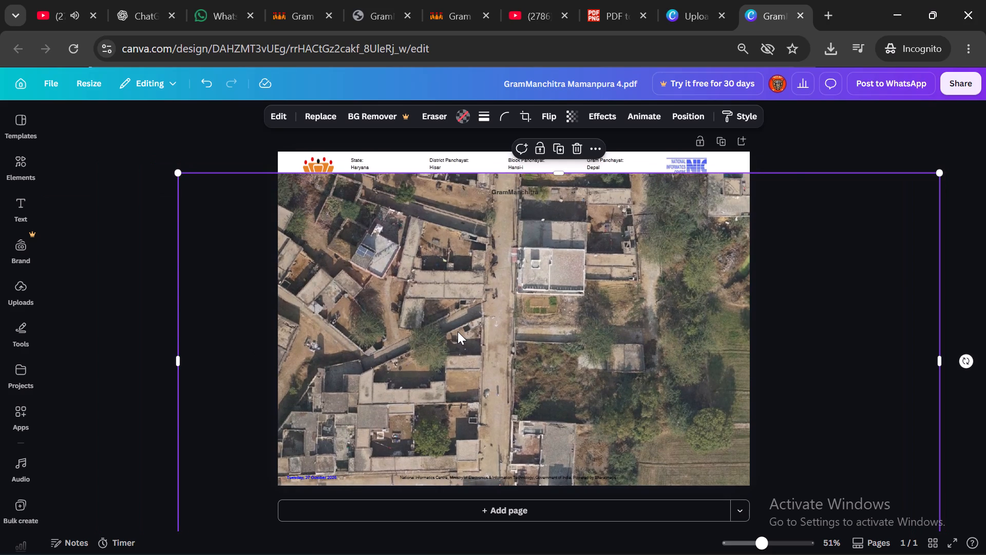
drag(519, 294, 724, 309)
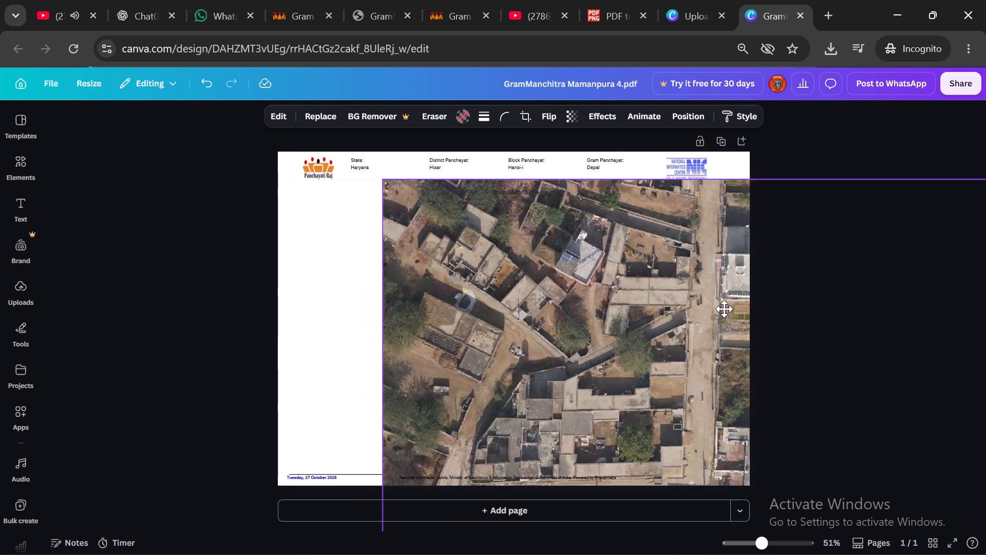
drag(724, 309, 439, 277)
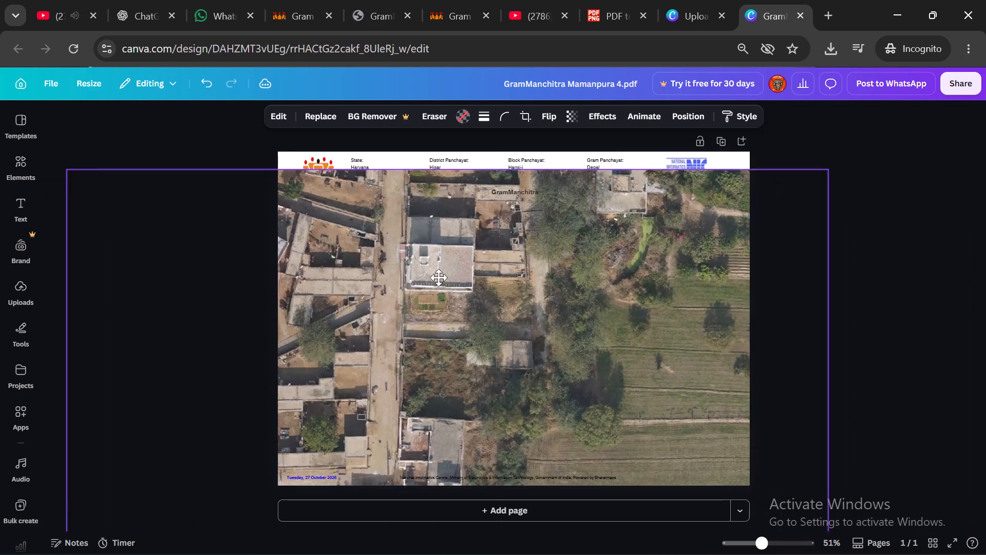
drag(439, 277, 443, 281)
drag(301, 287, 469, 330)
drag(442, 263, 560, 375)
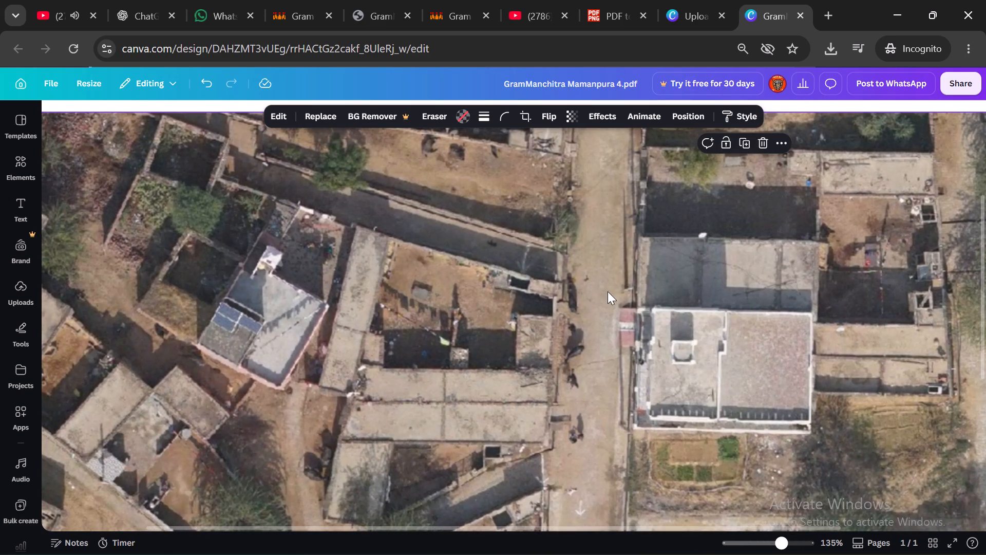
drag(603, 286, 473, 384)
drag(437, 322, 464, 348)
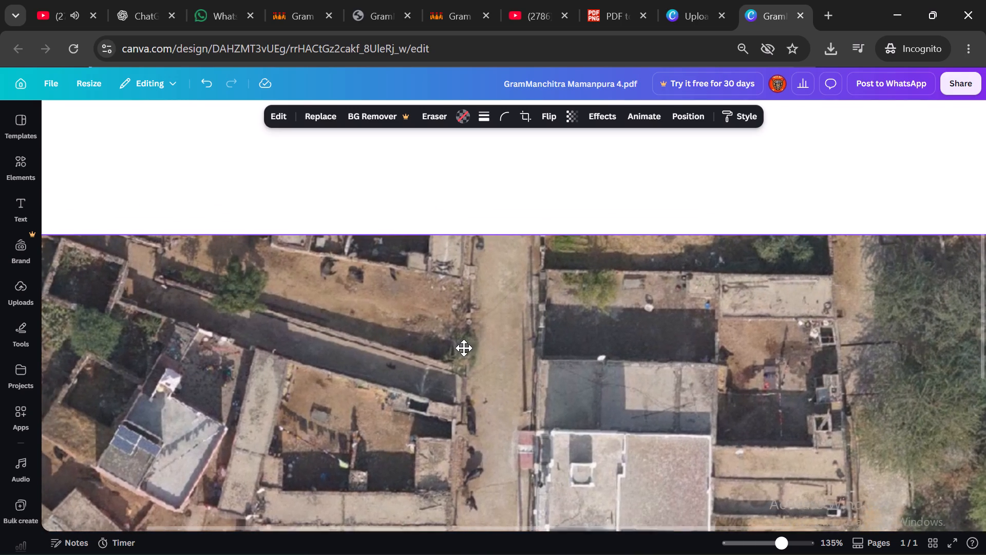
drag(464, 348, 458, 351)
drag(486, 357, 465, 227)
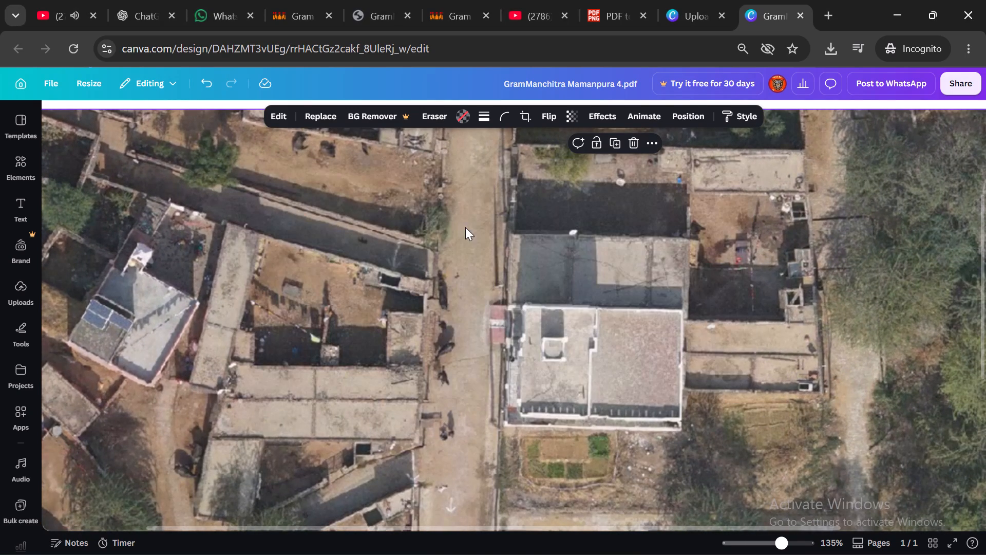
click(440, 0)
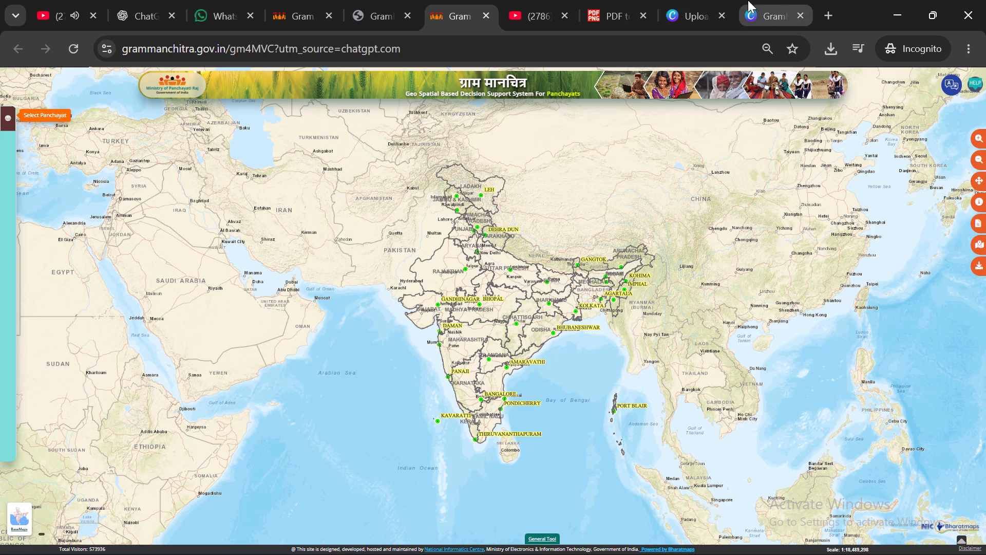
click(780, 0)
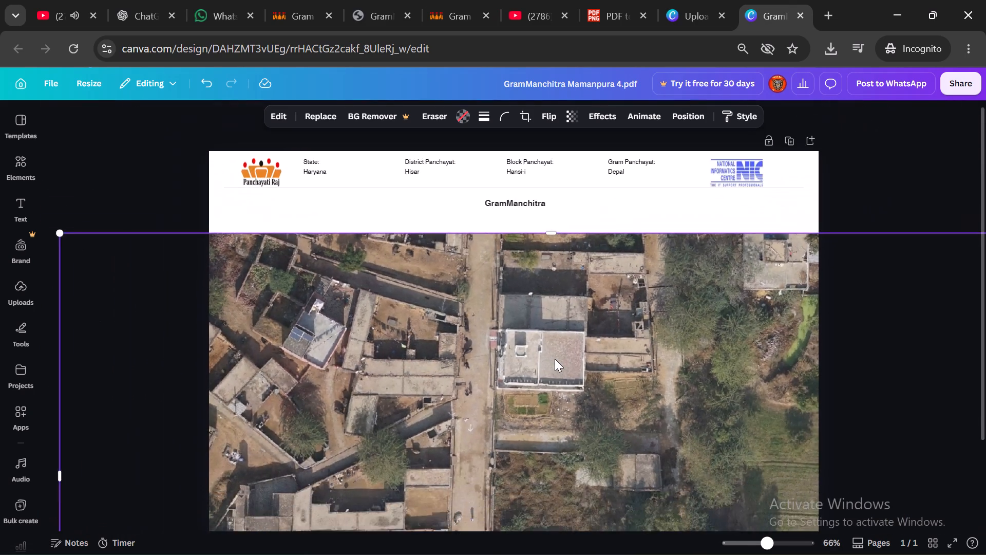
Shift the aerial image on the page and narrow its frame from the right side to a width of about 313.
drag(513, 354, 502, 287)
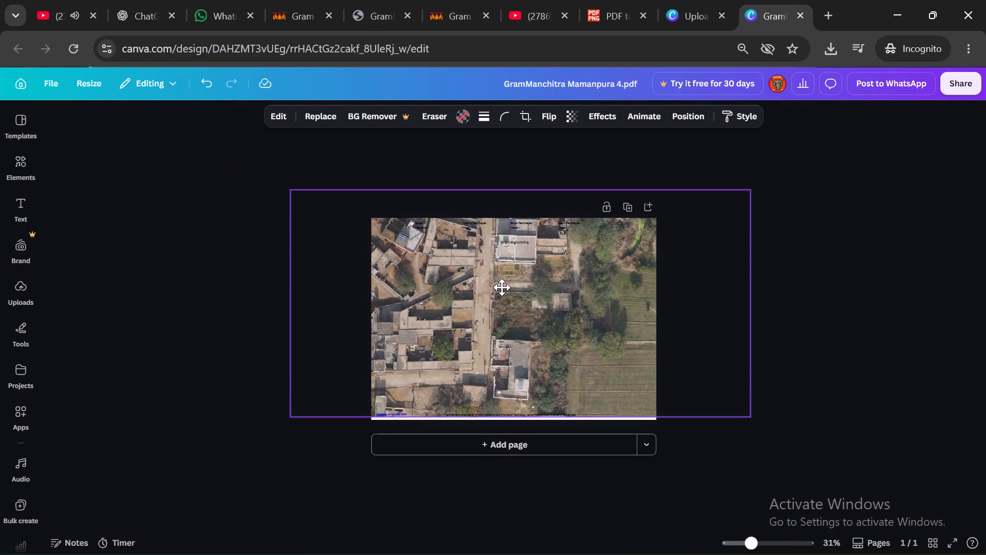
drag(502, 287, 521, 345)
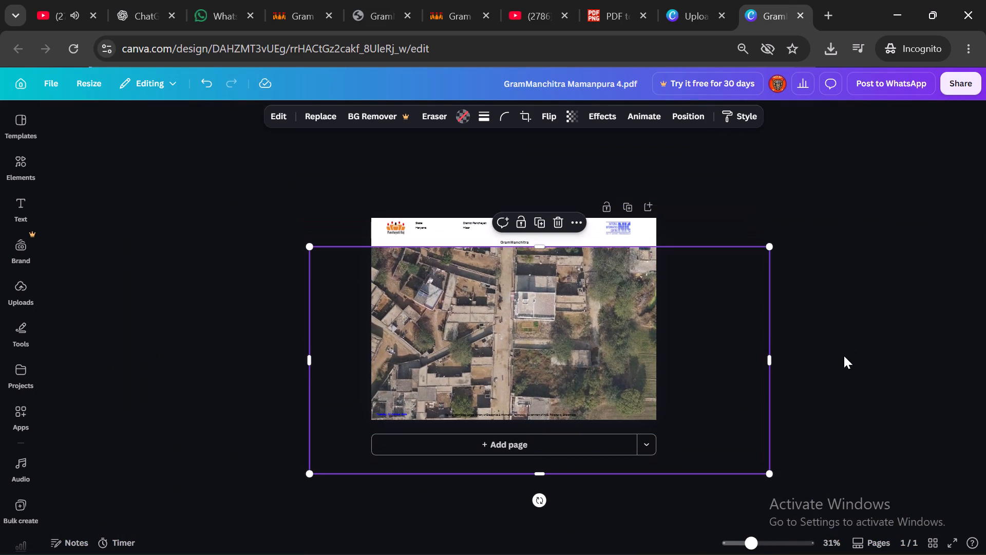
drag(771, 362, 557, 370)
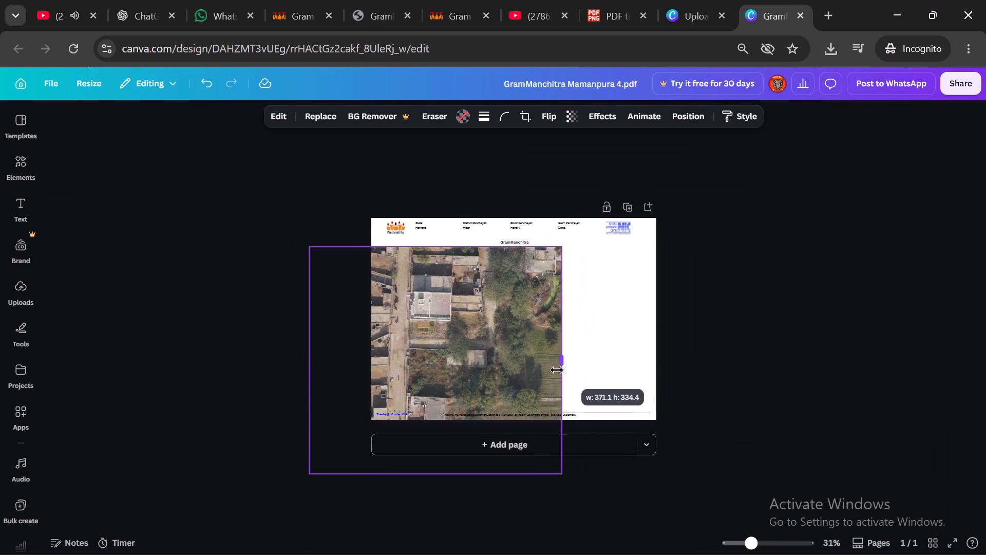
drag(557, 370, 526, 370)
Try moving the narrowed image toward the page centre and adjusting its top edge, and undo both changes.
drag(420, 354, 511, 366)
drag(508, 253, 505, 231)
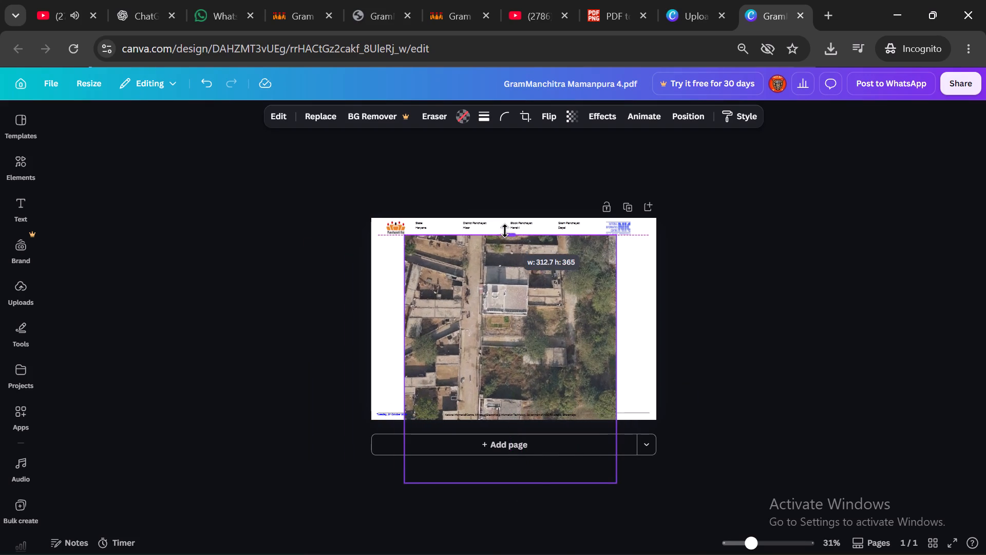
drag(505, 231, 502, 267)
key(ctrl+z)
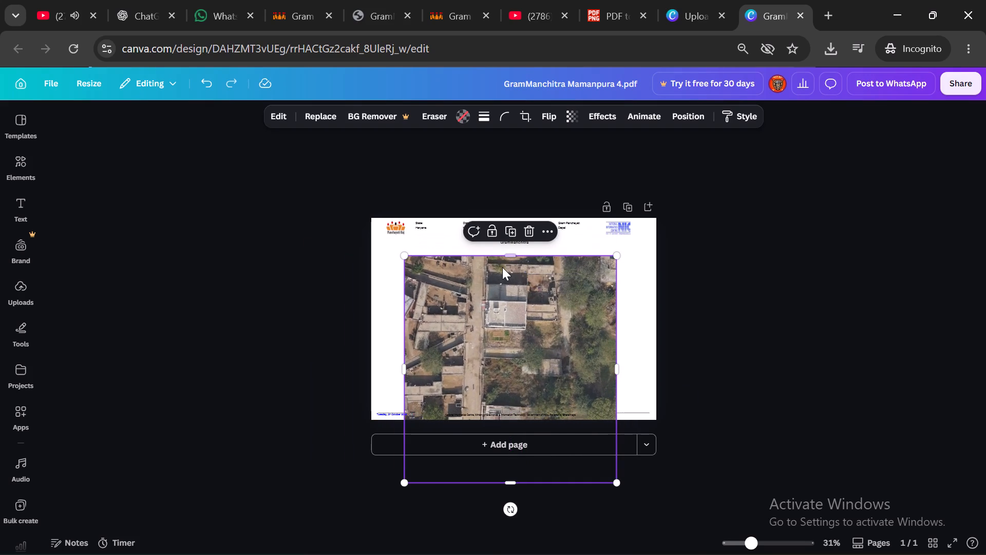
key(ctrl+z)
Align the aerial image with the page's left edge and extend its right side to the page edge, 420 wide.
drag(443, 327, 468, 323)
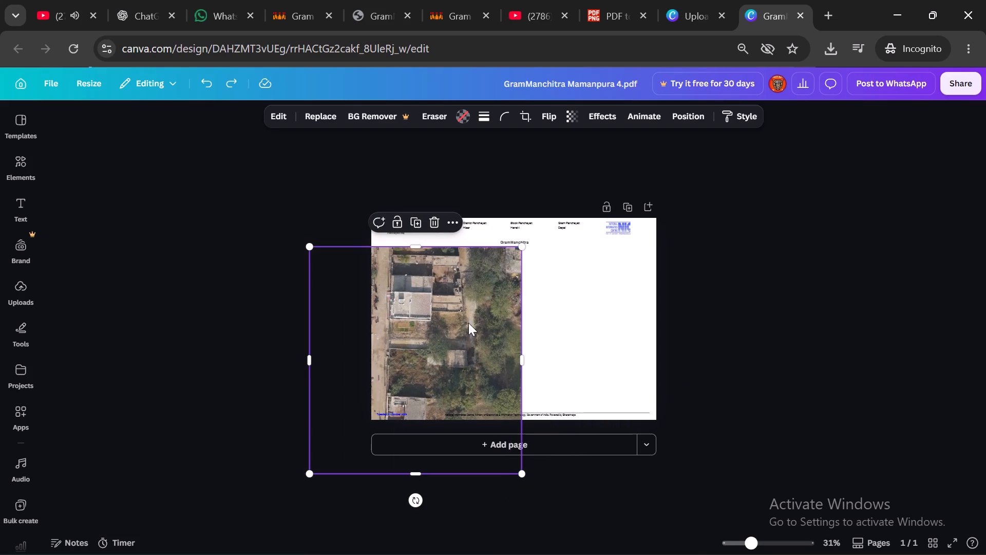
drag(468, 323, 506, 320)
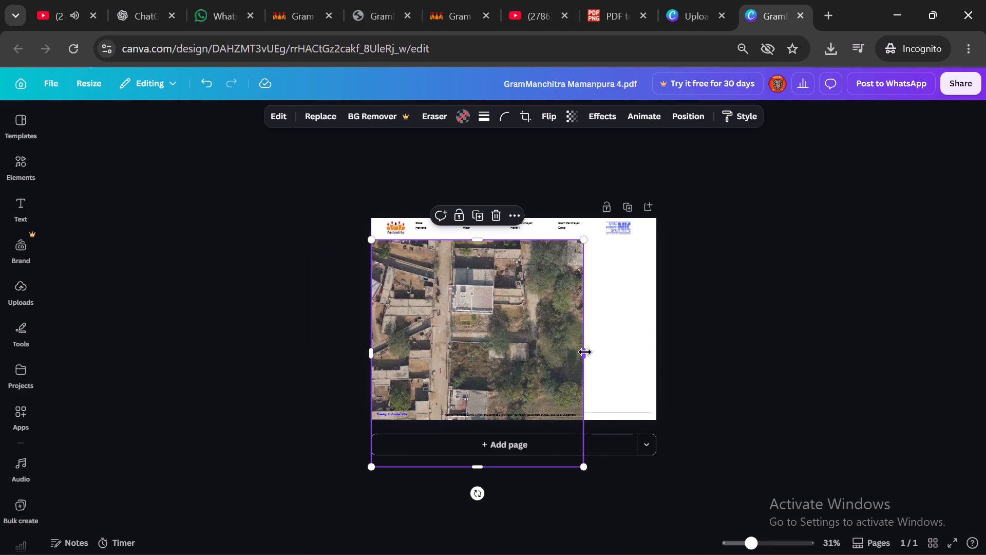
drag(585, 352, 657, 348)
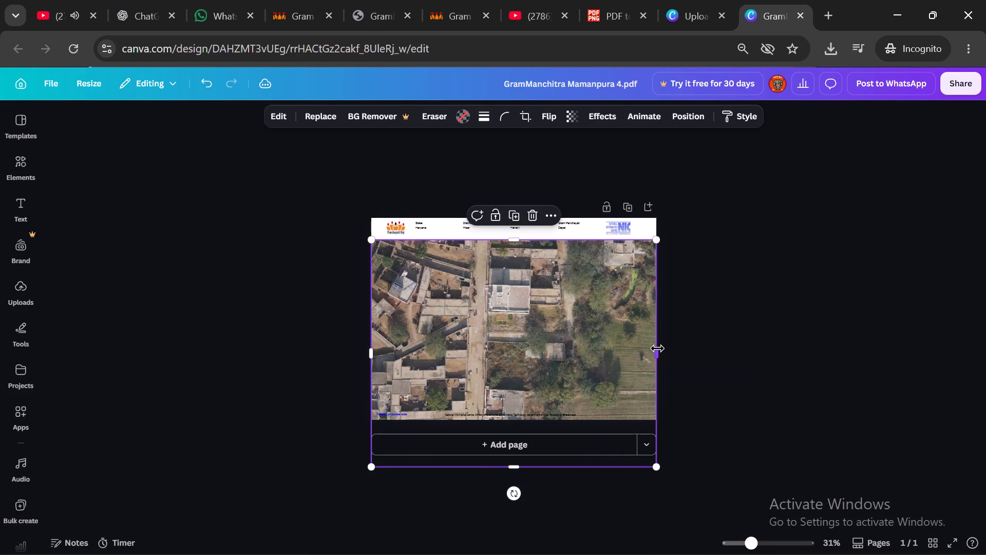
Shift the imagery rightward inside its crop frame to bring in more of the houses on the left, and apply the crop.
double_click(486, 334)
drag(502, 336, 541, 338)
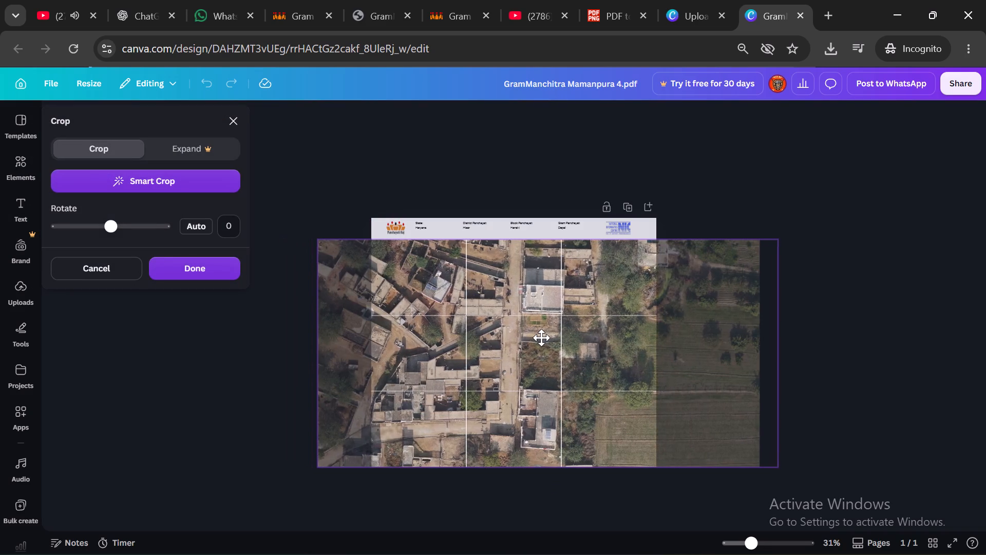
drag(541, 338, 547, 337)
click(227, 263)
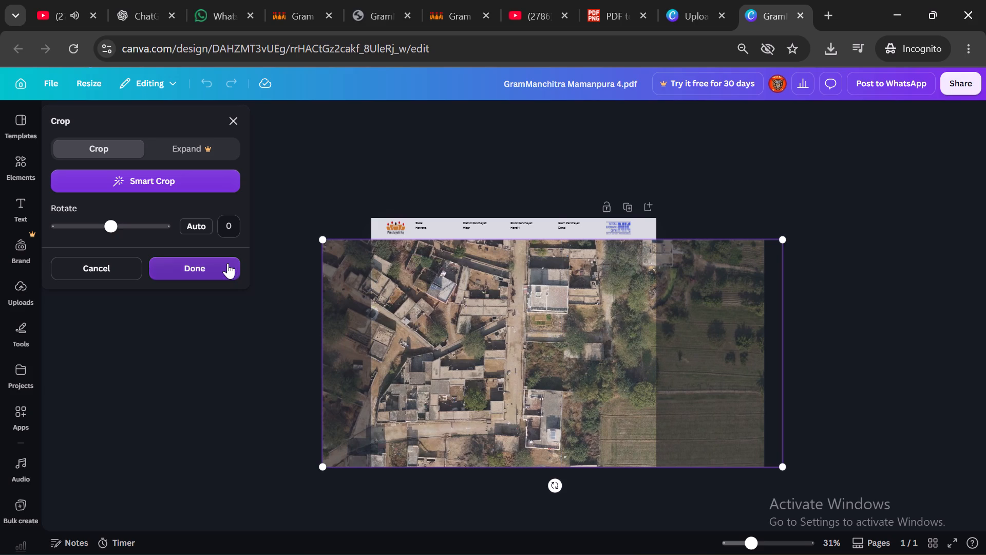
Delete the header logos and the state, district, block and gram panchayat texts from the top of the page.
click(344, 204)
drag(344, 204, 678, 230)
key(Delete)
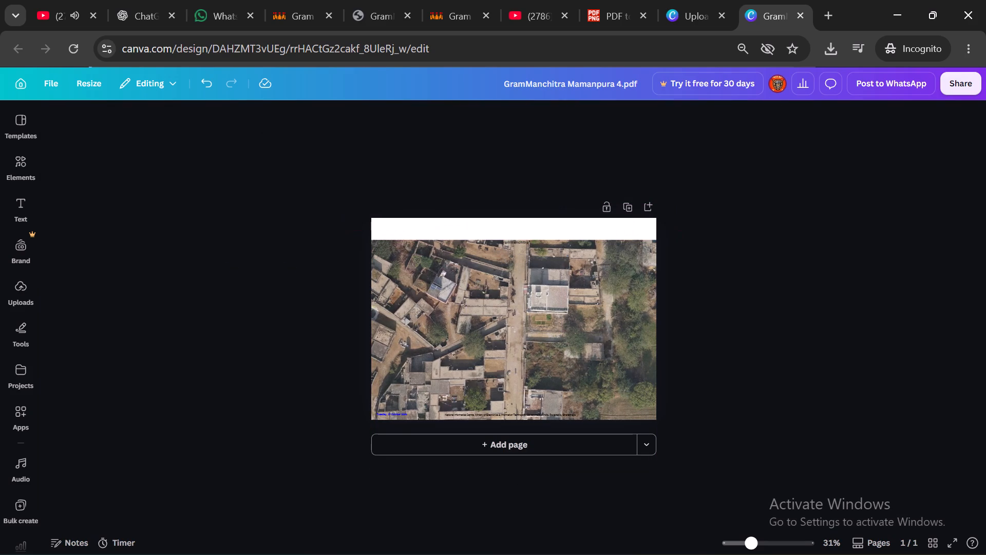
Move the aerial image up to the page's top edge so it covers the blank header strip.
drag(579, 271, 578, 264)
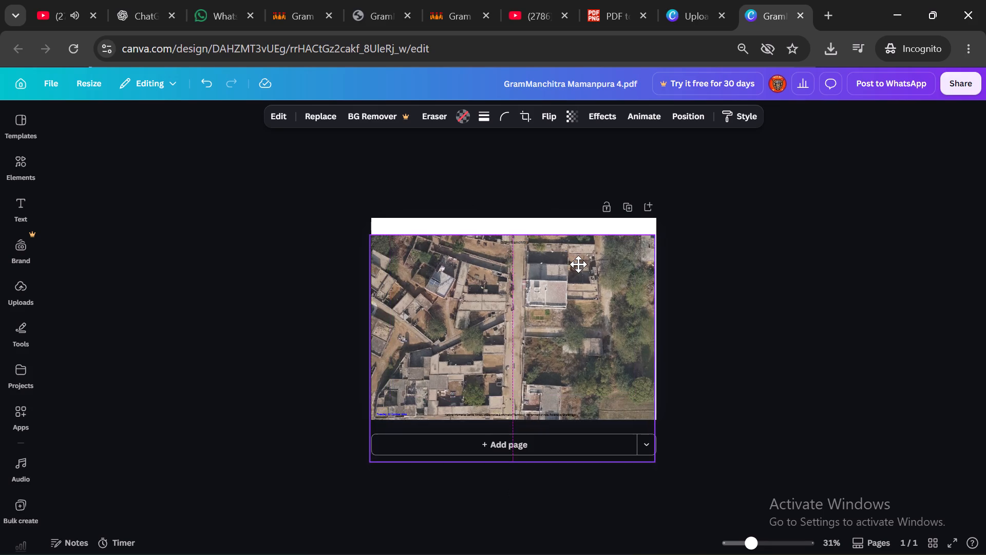
drag(578, 264, 580, 251)
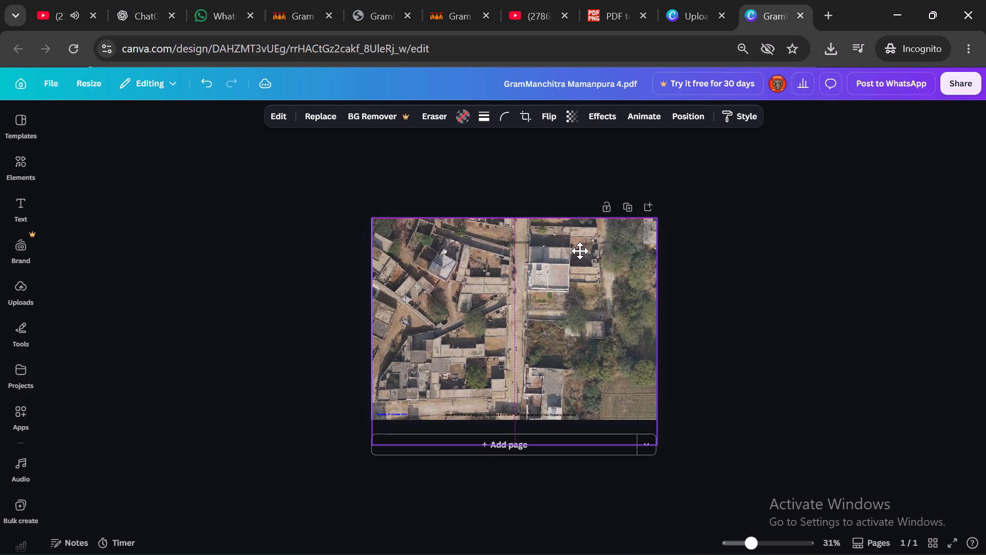
drag(580, 251, 579, 251)
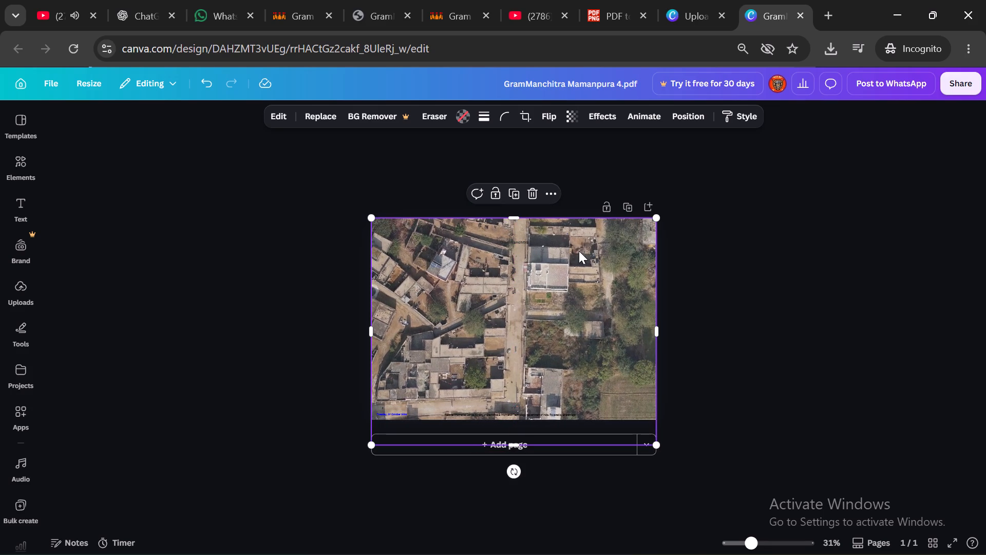
click(658, 320)
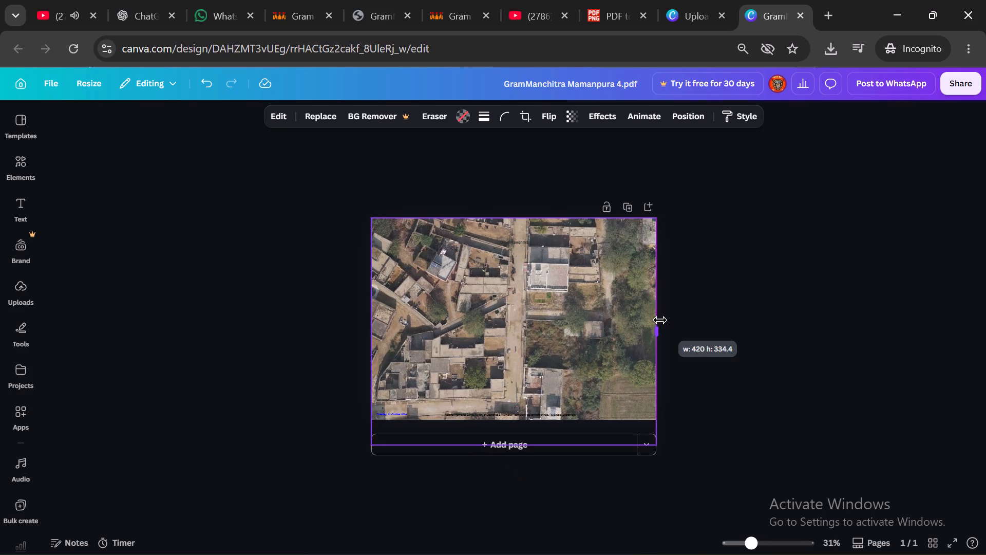
click(749, 306)
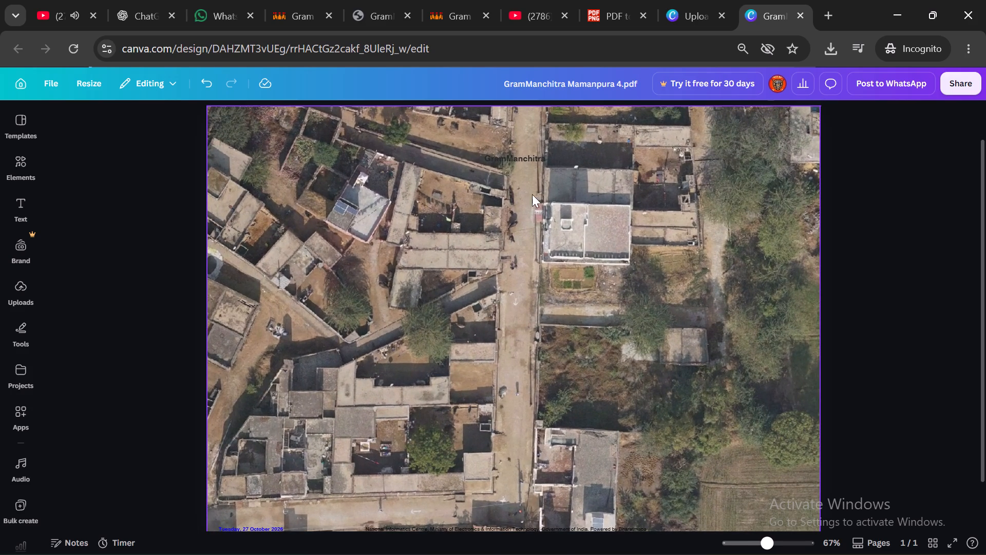
Delete the GramManchitra title, the National Informatics Centre footer line and the date text lying over the image.
click(511, 160)
key(Delete)
scroll(511, 160, down, 1)
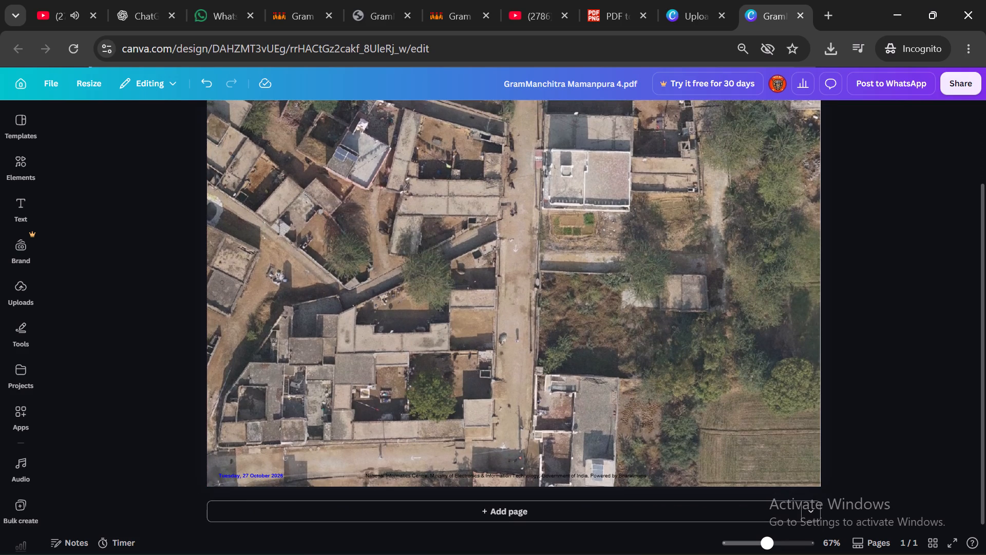
scroll(511, 160, down, 1)
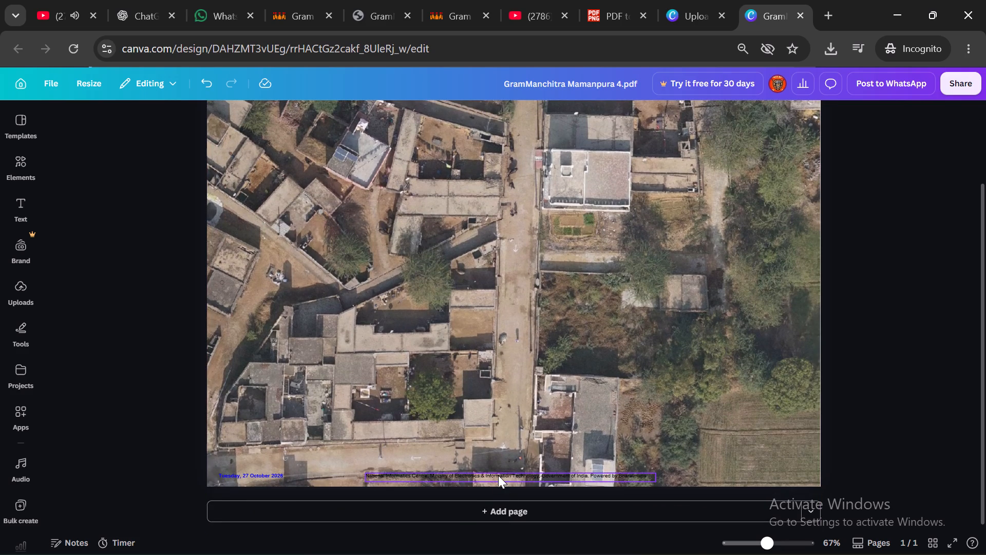
click(498, 475)
key(Delete)
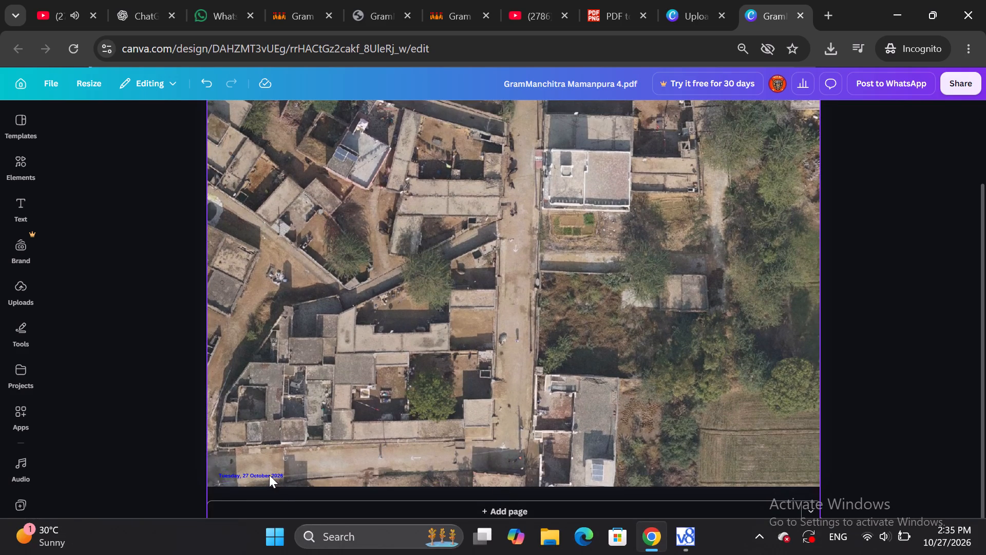
click(268, 474)
key(Delete)
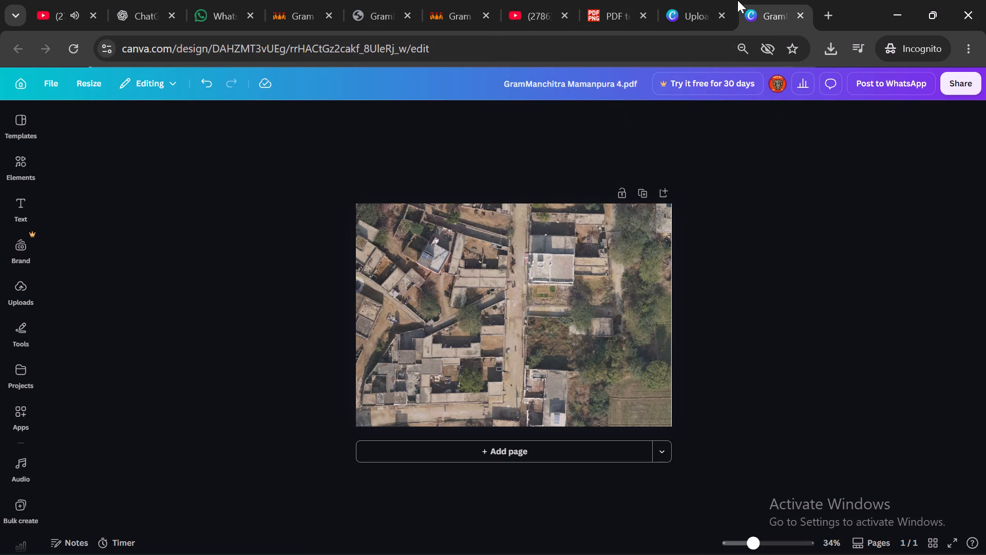
Go back to the Uploads page and open the custom size setup for a new design.
click(683, 0)
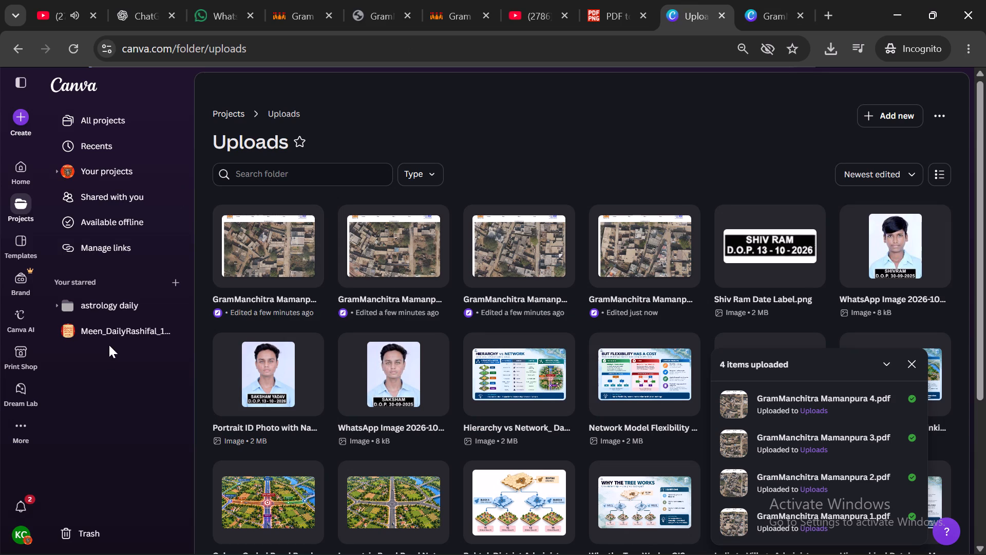
click(19, 109)
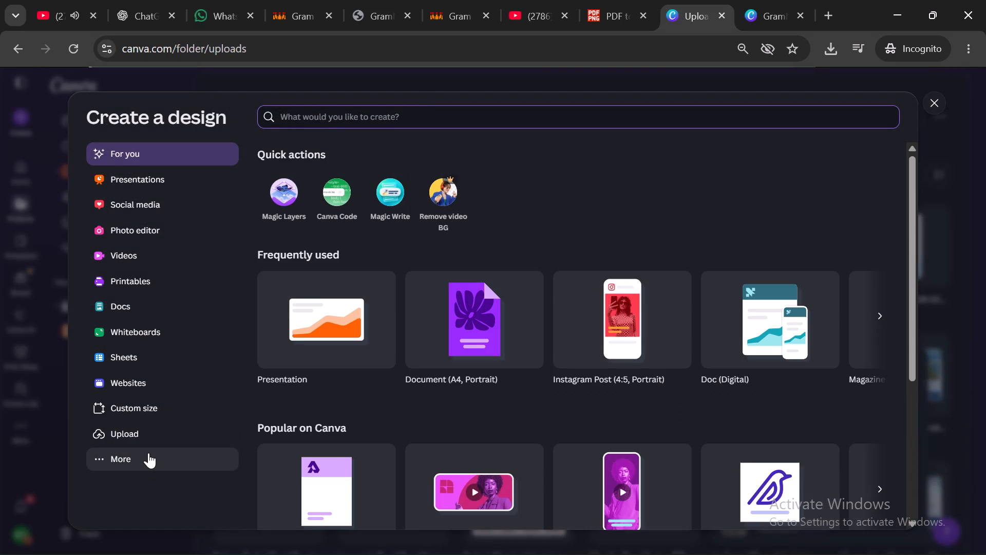
click(148, 453)
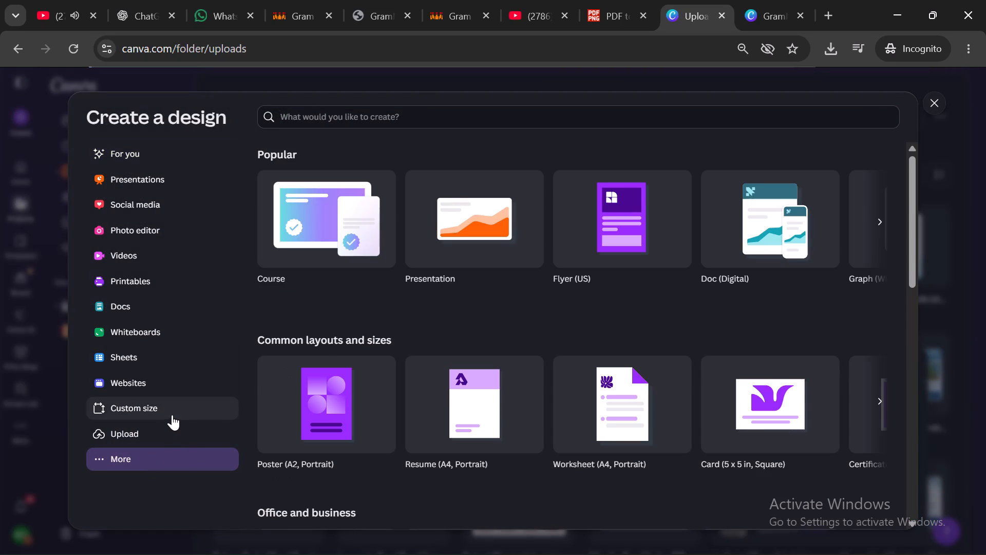
click(169, 406)
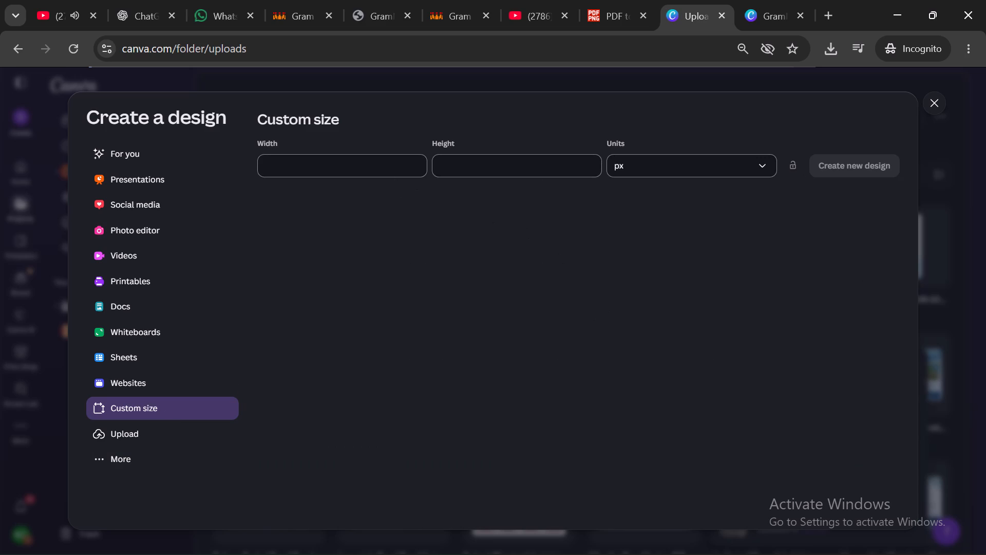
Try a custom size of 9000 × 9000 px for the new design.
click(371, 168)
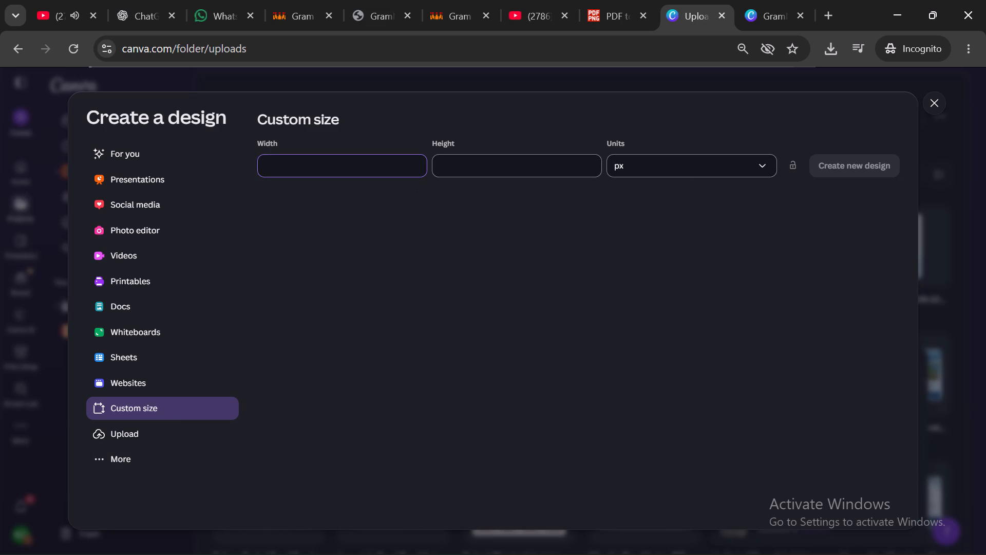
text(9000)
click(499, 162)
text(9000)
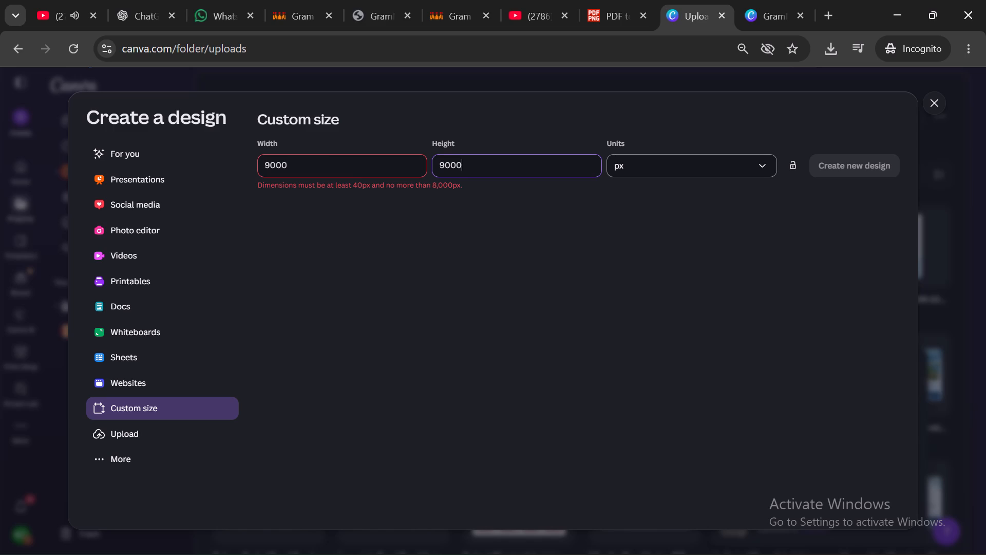
Set the custom size to 6000 × 6000 px, apply the suggested height correction to 4166 px, and create the blank design.
triple_click(337, 166)
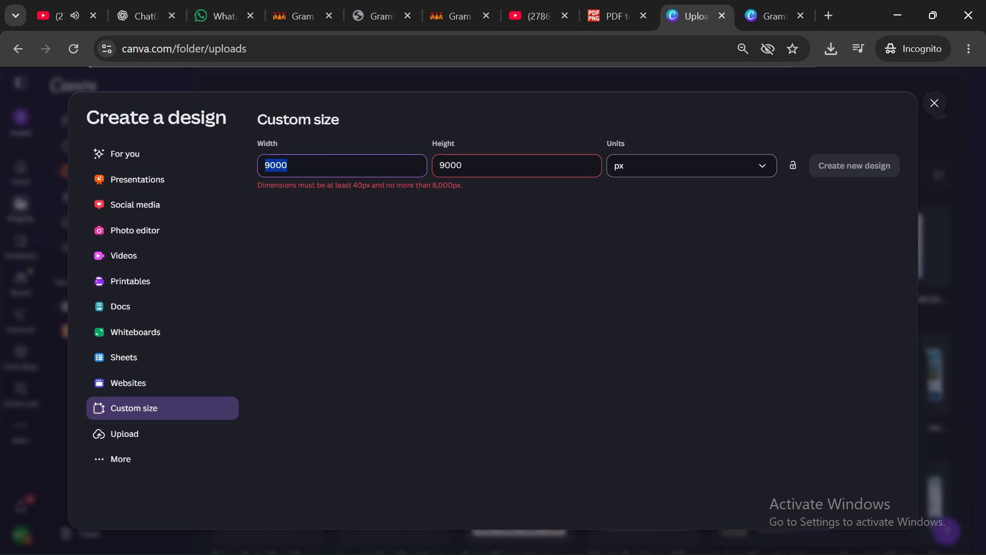
text(6000)
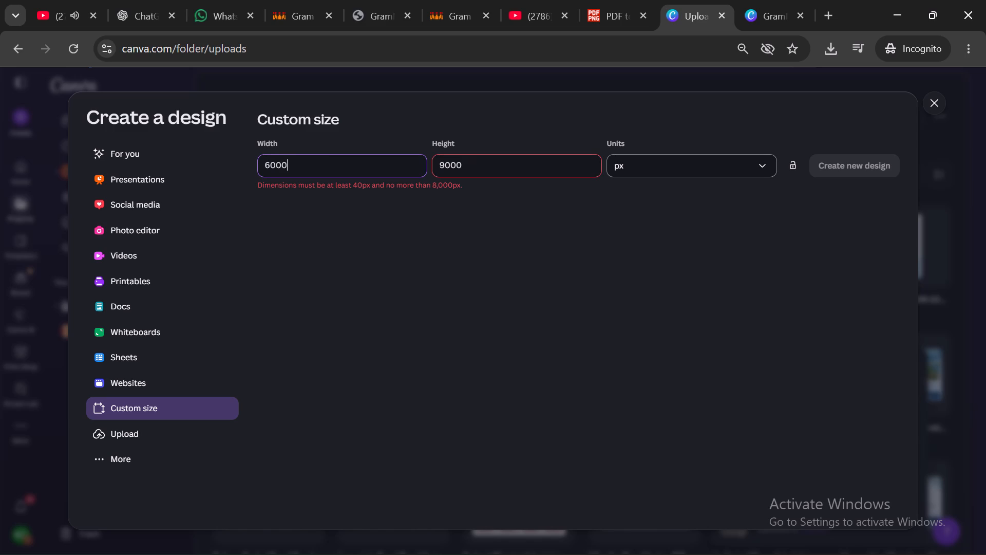
triple_click(474, 164)
click(474, 164)
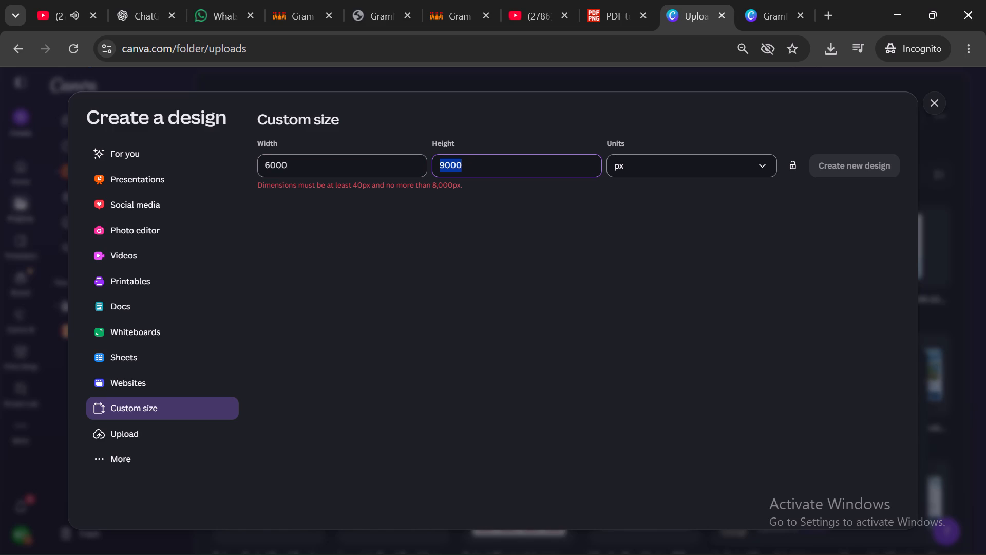
text(6000)
key(BackSpace)
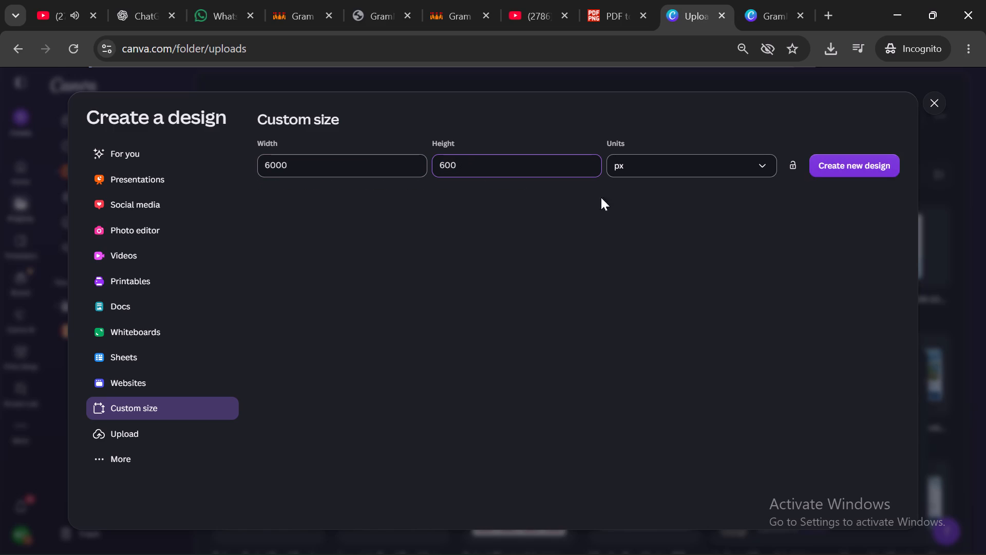
key(0)
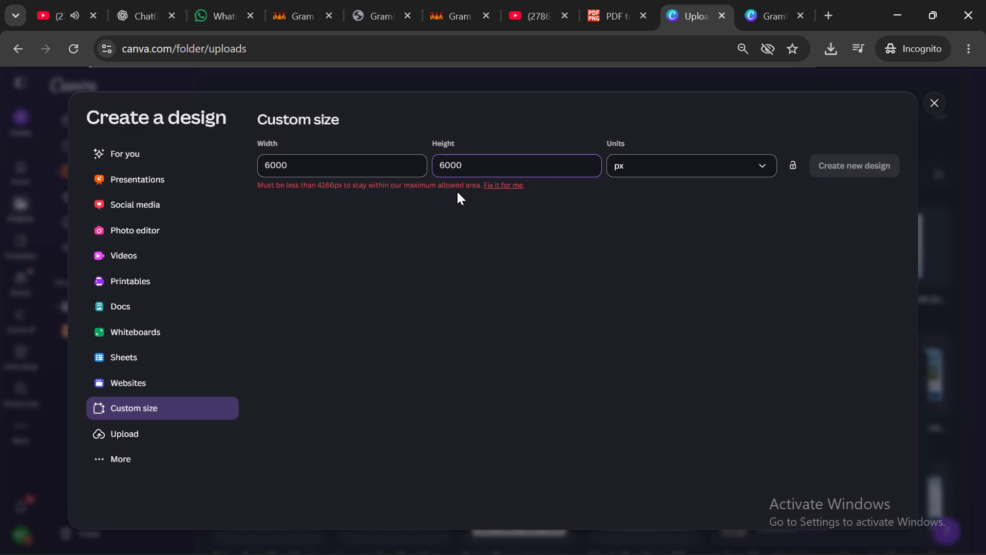
click(503, 184)
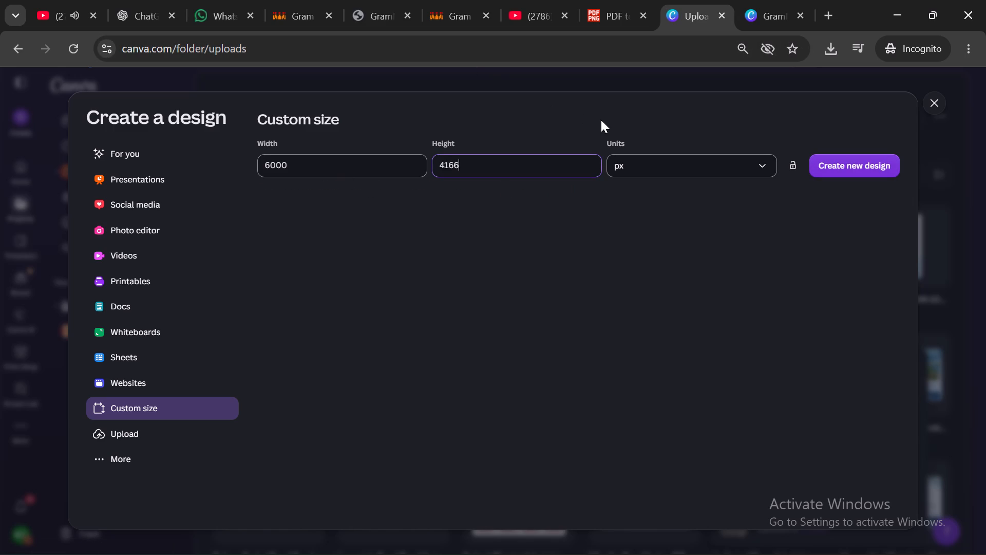
click(869, 161)
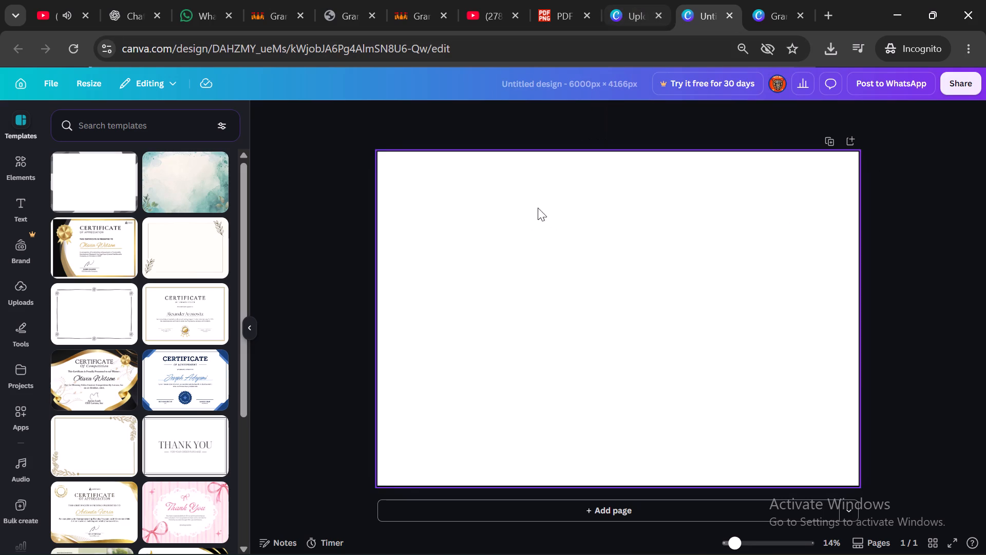
Move the aerial image out of the GramManchitra Mamanpura 4 design into the blank 6000 × 4166 px design.
click(618, 0)
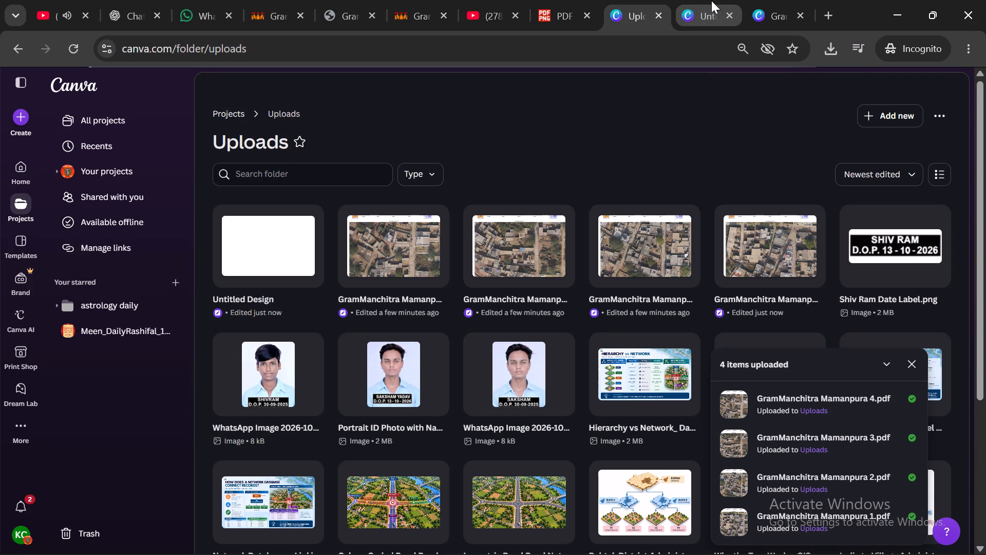
click(711, 1)
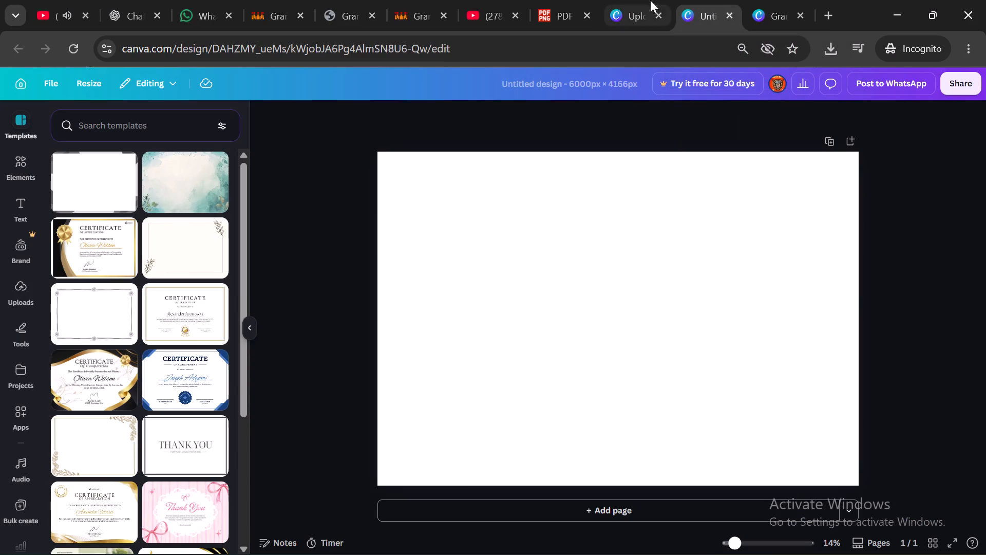
click(622, 0)
click(770, 0)
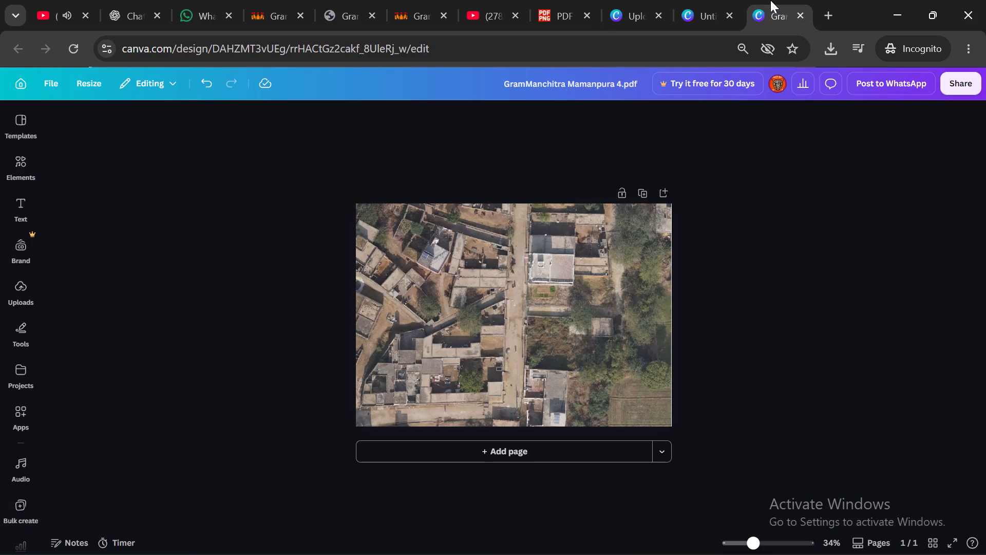
click(543, 286)
key(ctrl+x)
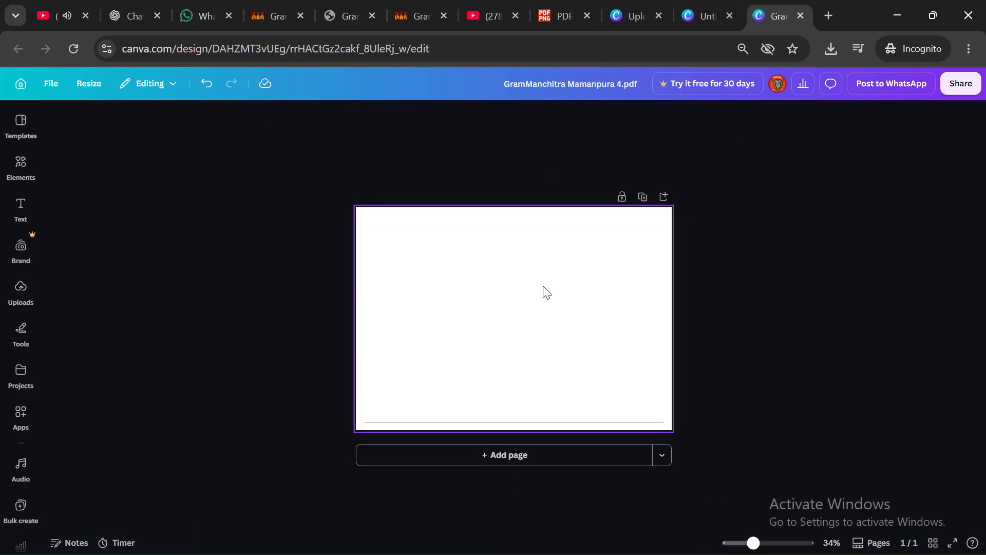
click(692, 0)
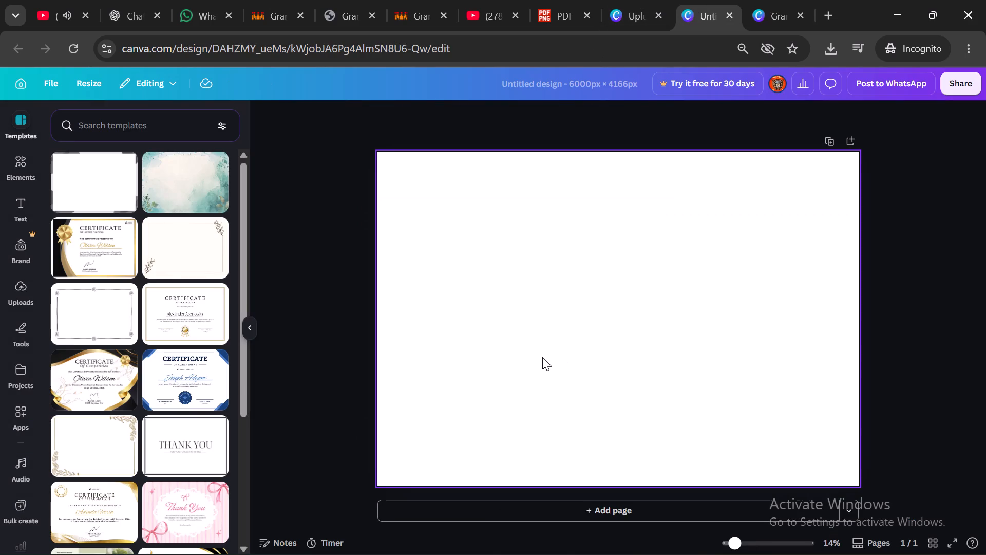
click(542, 357)
key(ctrl+v)
ctrl+click(542, 357)
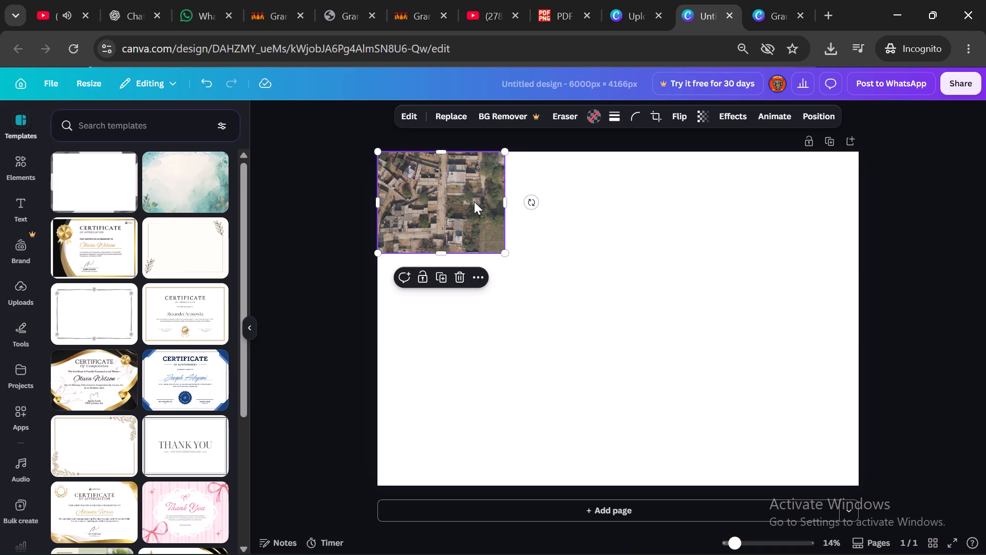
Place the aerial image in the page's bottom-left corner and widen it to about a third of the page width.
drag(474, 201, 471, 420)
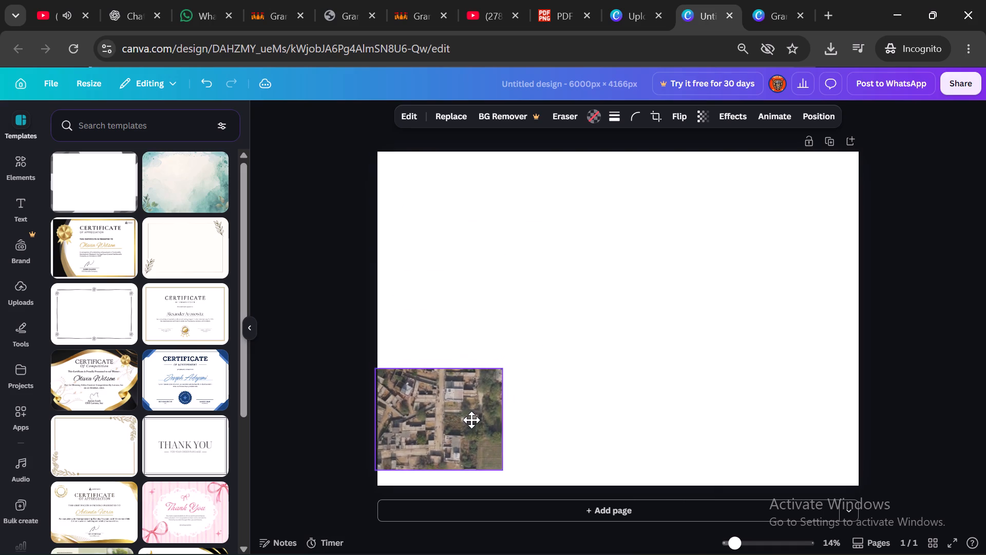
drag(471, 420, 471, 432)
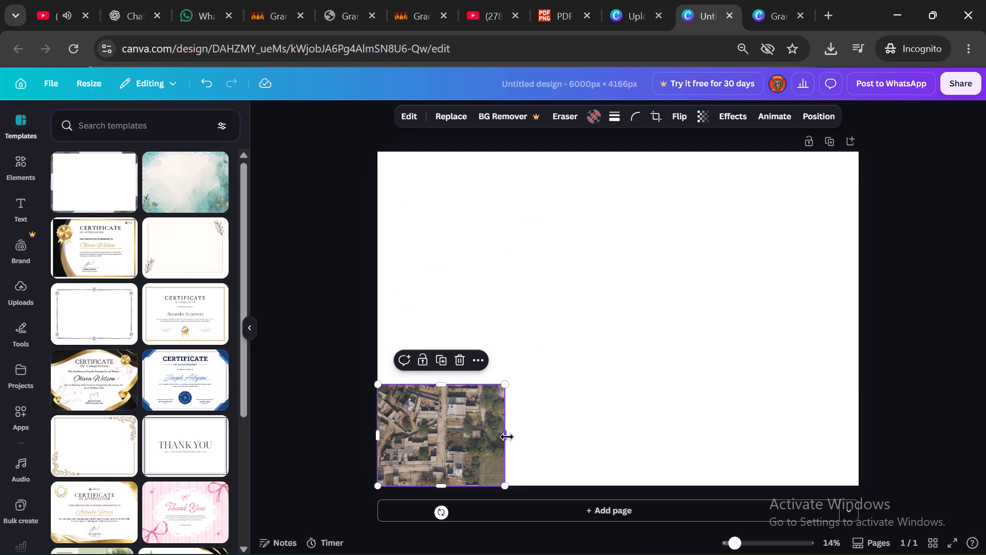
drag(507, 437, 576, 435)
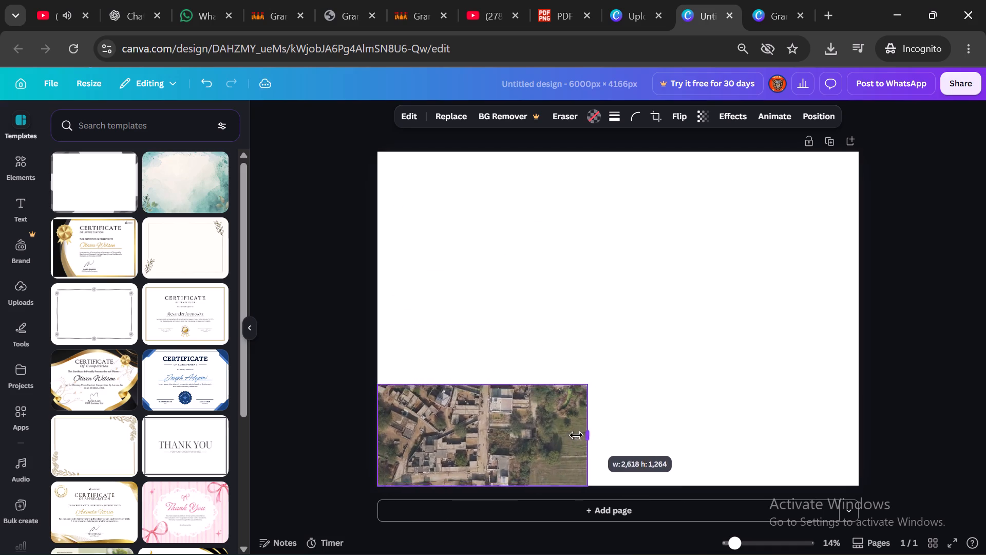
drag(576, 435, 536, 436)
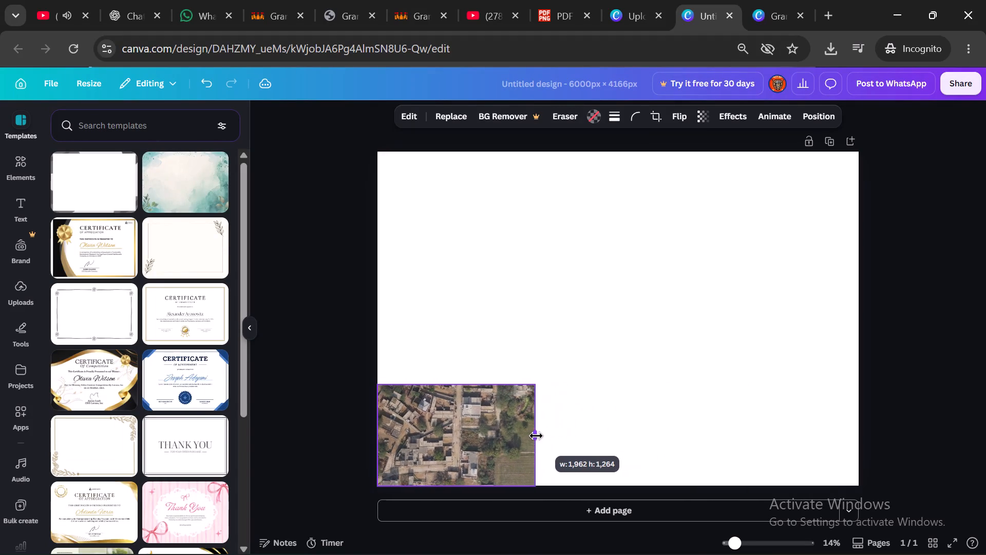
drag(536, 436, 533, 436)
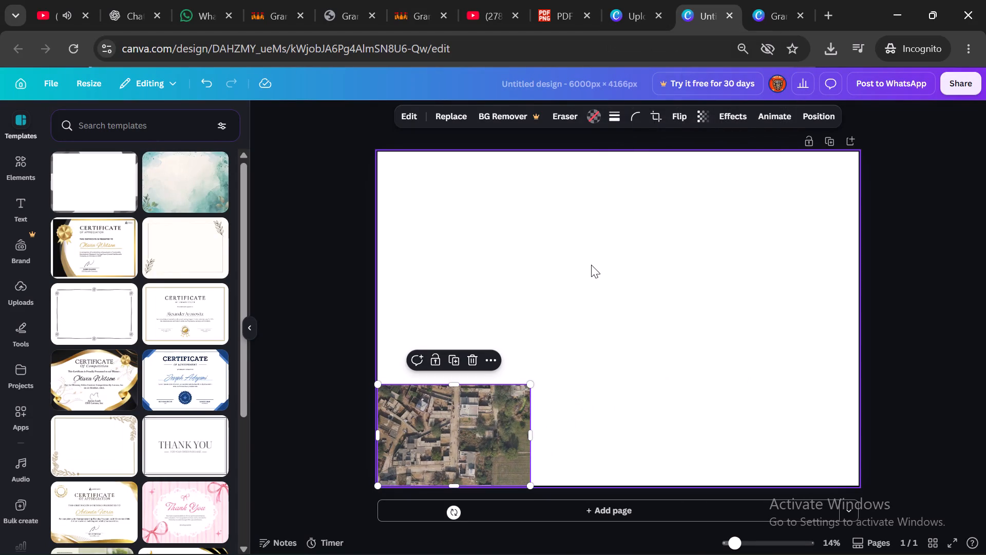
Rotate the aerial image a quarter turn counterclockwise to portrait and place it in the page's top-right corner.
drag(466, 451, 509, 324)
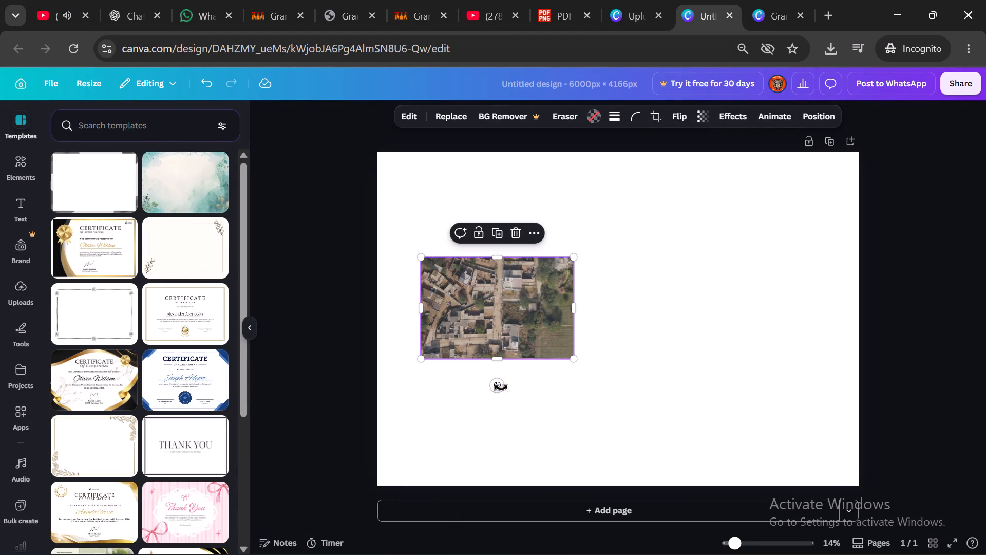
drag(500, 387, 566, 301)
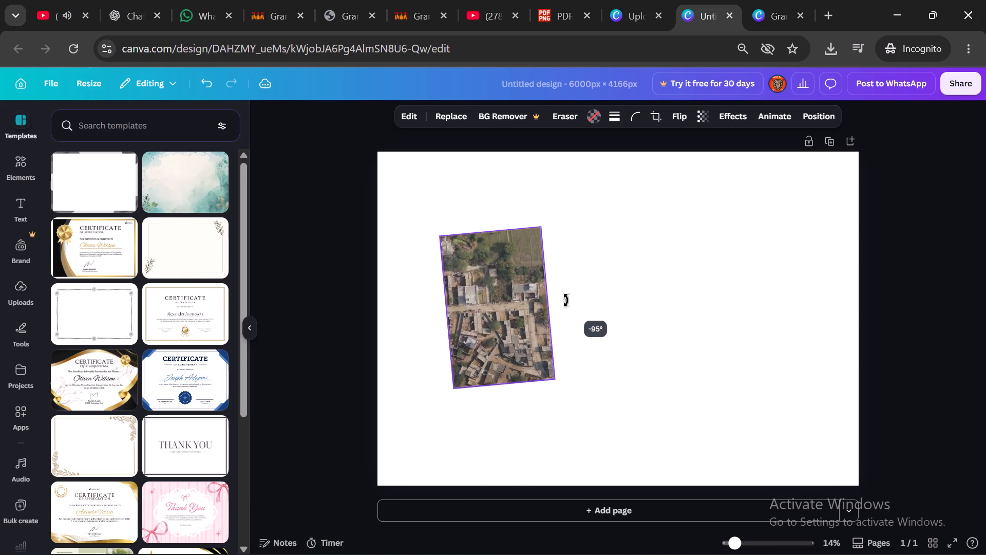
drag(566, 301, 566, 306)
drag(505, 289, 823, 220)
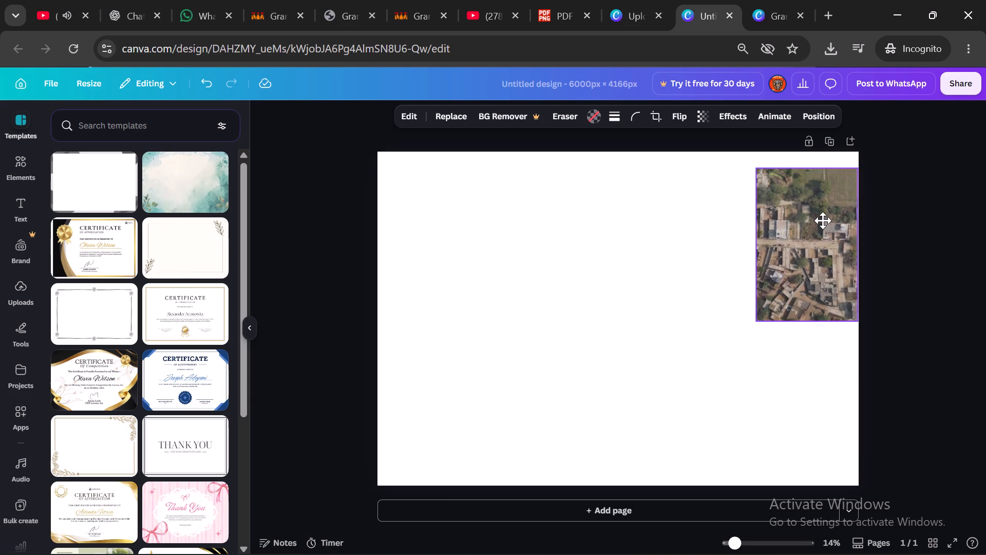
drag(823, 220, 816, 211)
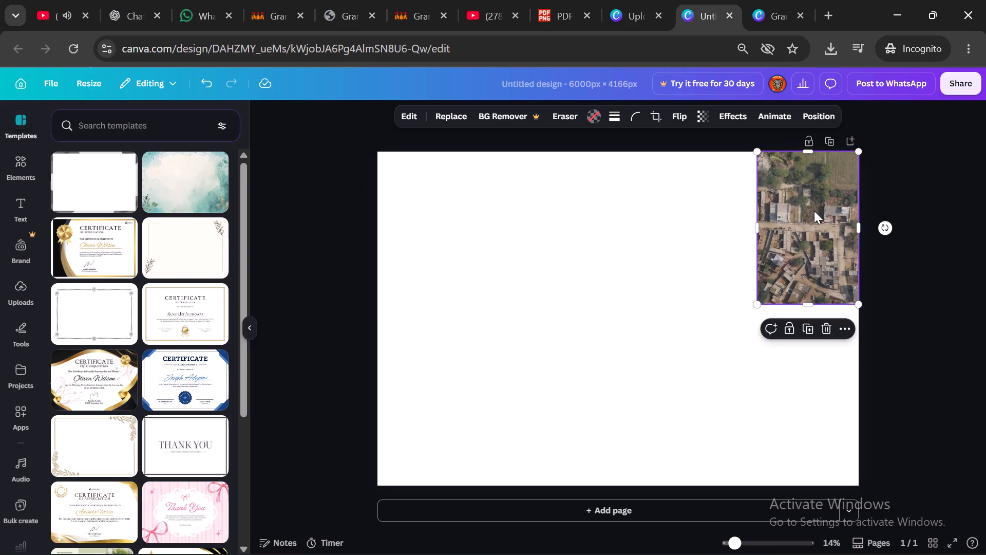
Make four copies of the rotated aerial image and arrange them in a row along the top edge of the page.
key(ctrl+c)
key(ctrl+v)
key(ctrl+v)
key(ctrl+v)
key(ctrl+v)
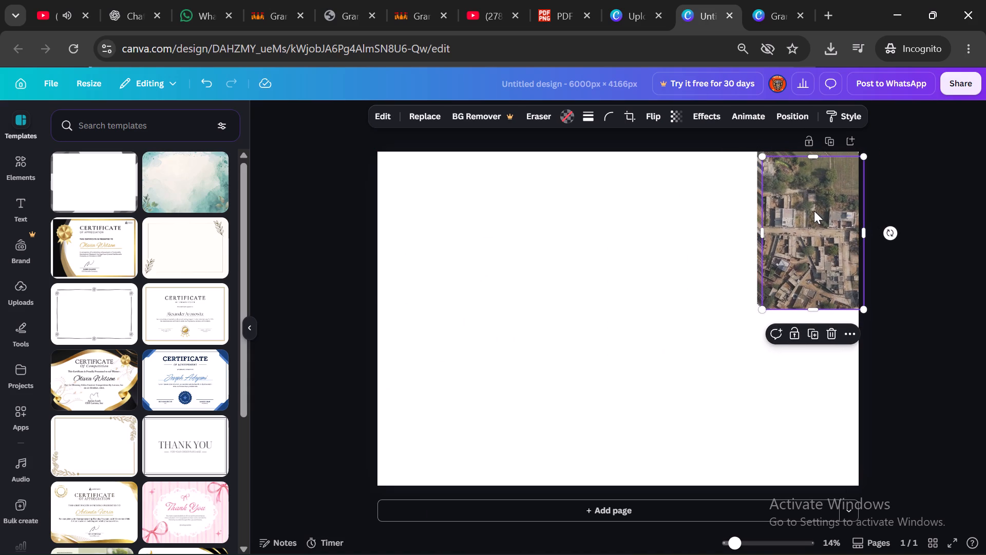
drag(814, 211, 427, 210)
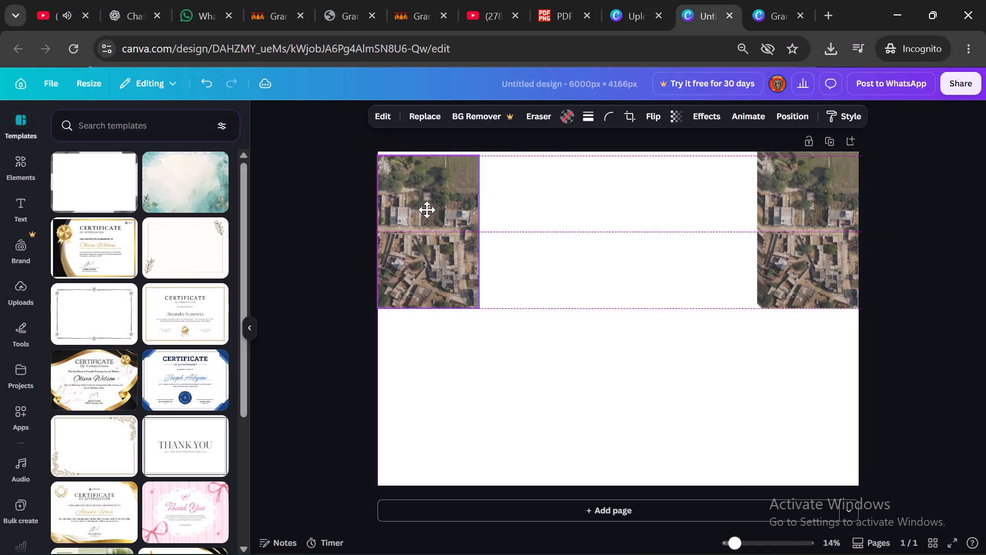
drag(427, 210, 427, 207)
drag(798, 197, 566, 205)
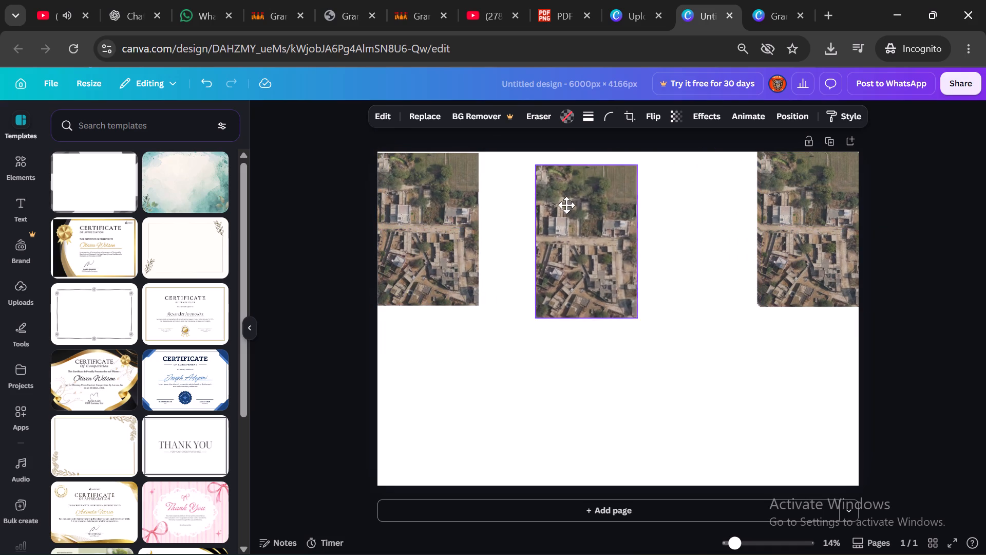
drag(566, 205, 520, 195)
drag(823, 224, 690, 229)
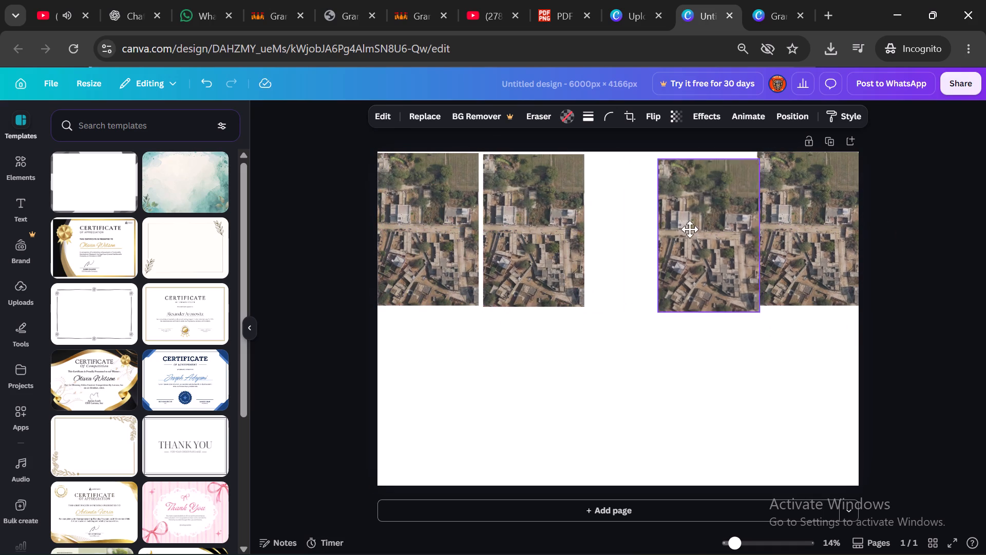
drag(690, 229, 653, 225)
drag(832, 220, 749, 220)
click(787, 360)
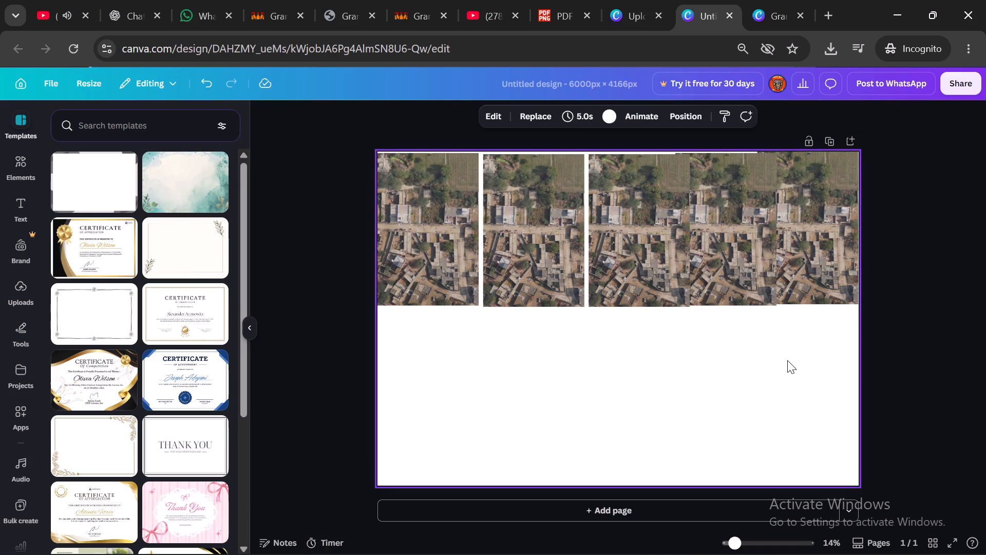
Delete all the aerial images from the 6000 × 4166 px design and close that design.
click(80, 80)
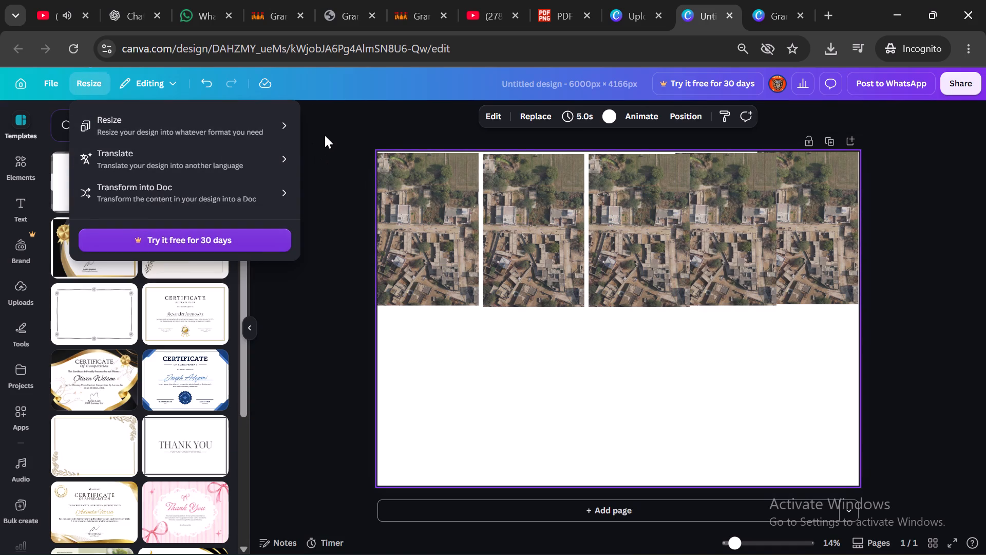
click(324, 134)
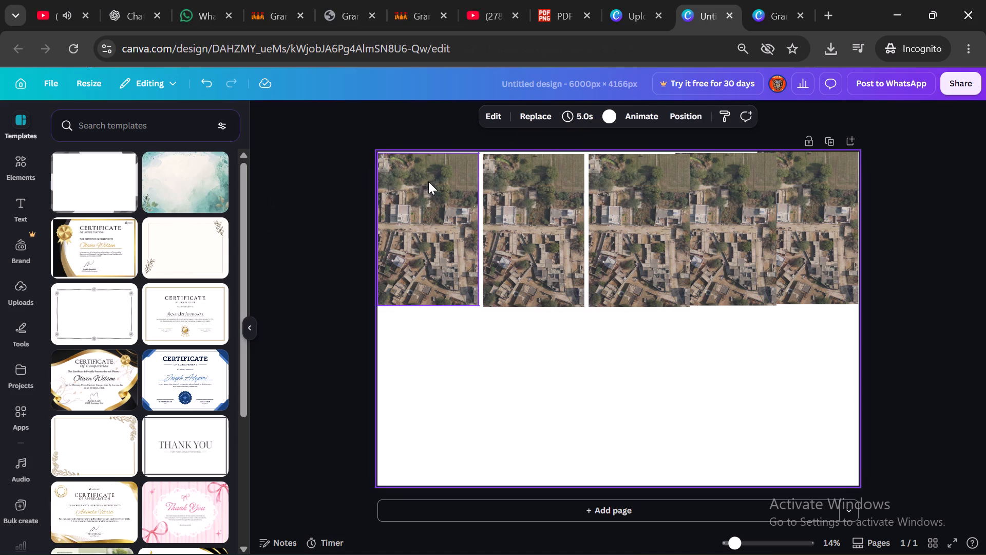
drag(351, 136, 941, 373)
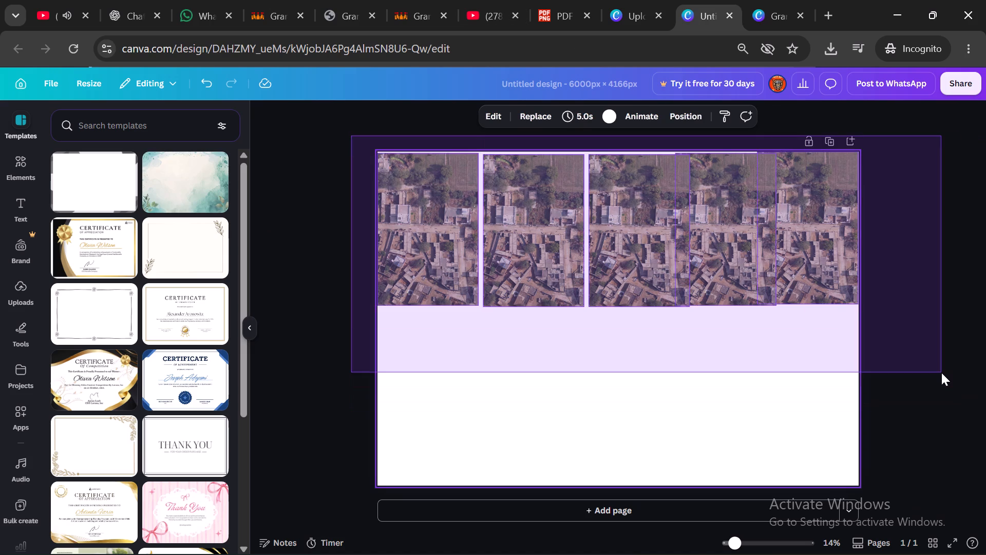
drag(941, 373, 941, 373)
key(Delete)
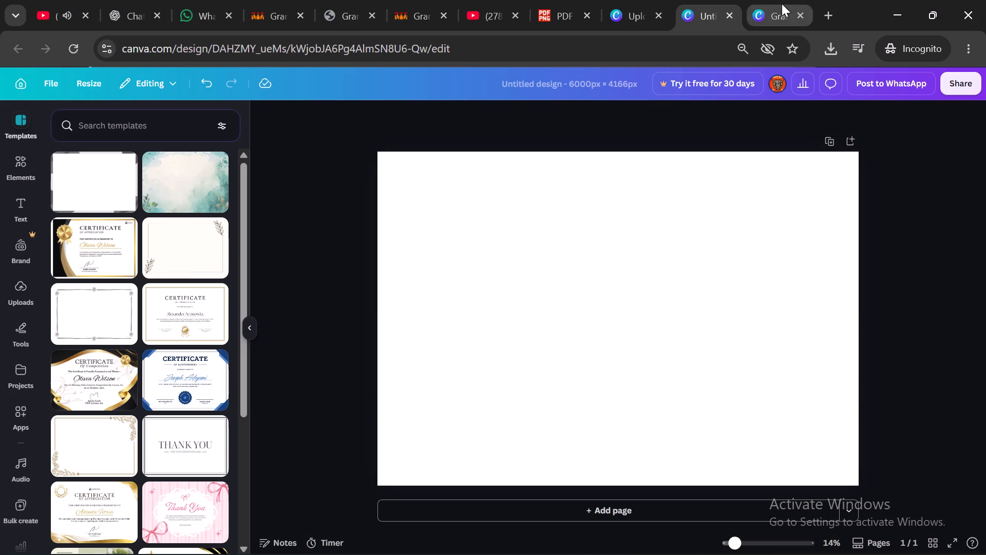
click(729, 14)
Create a new blank design with a custom size of 1920 px width and 6000 px height.
click(627, 0)
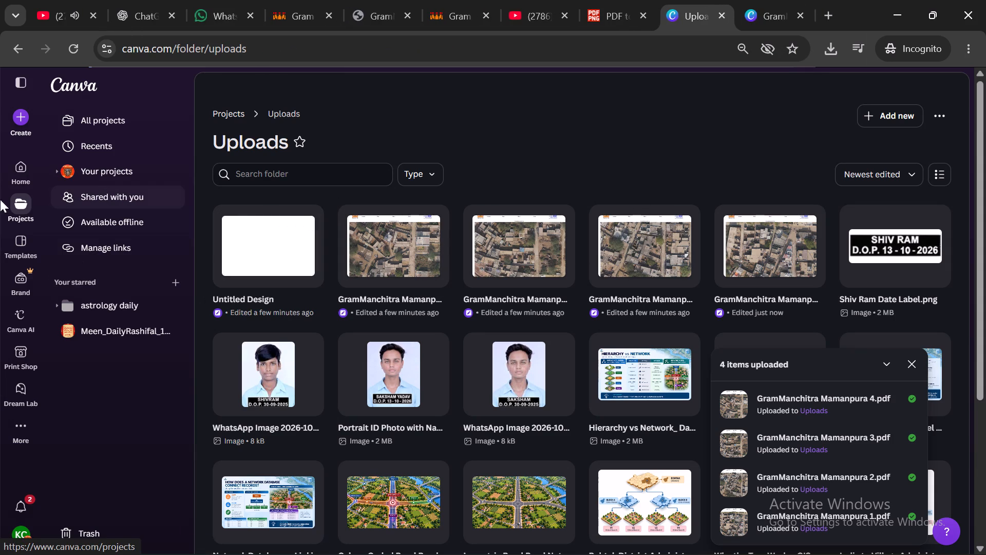
click(23, 116)
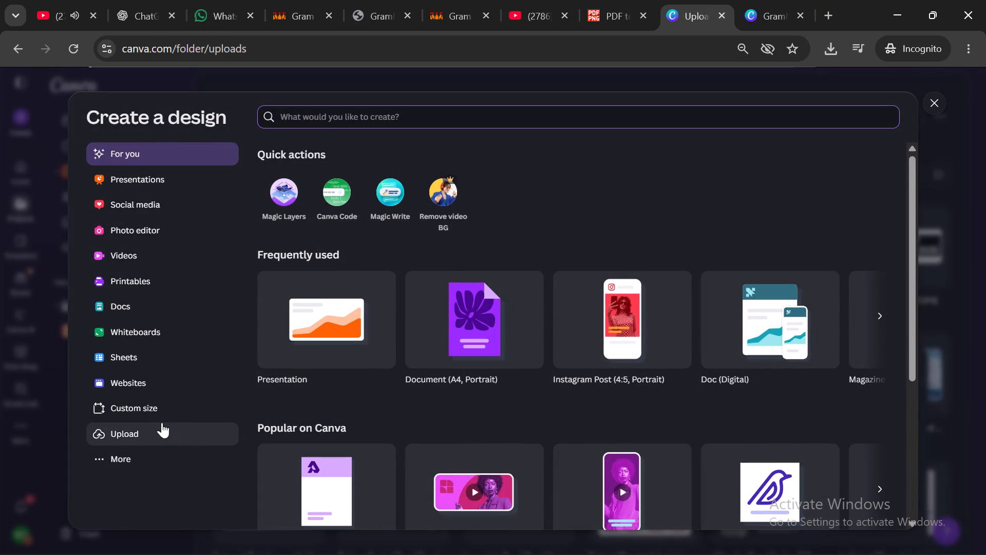
click(150, 407)
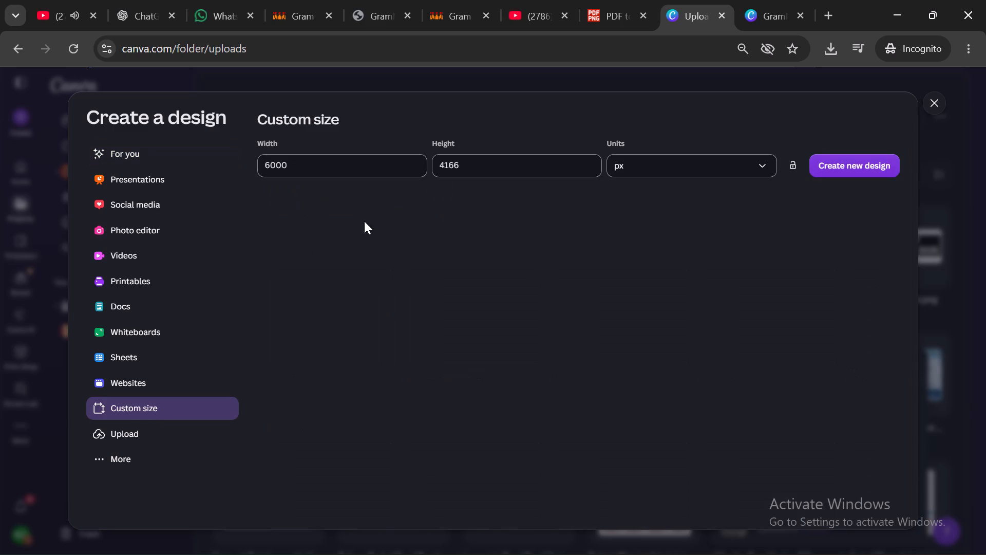
triple_click(319, 172)
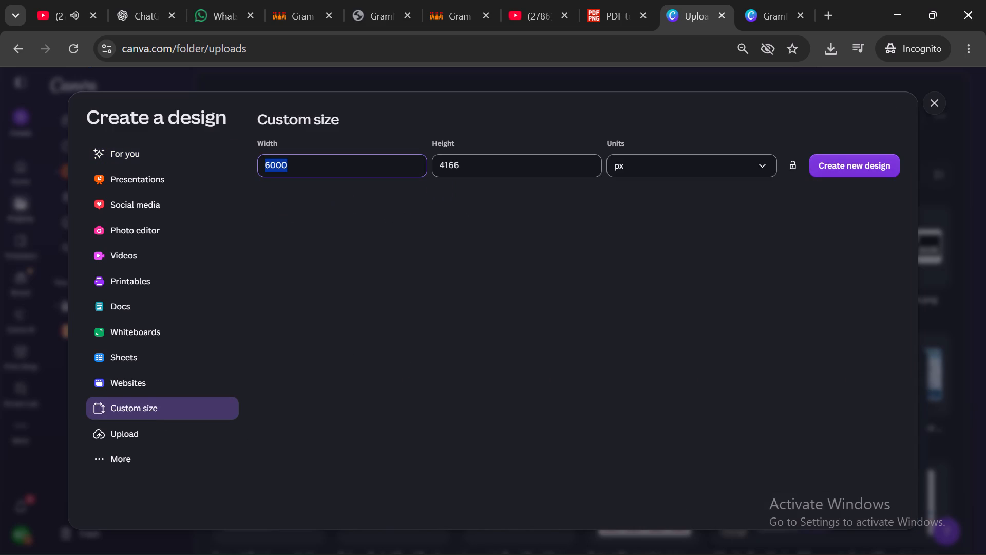
triple_click(463, 166)
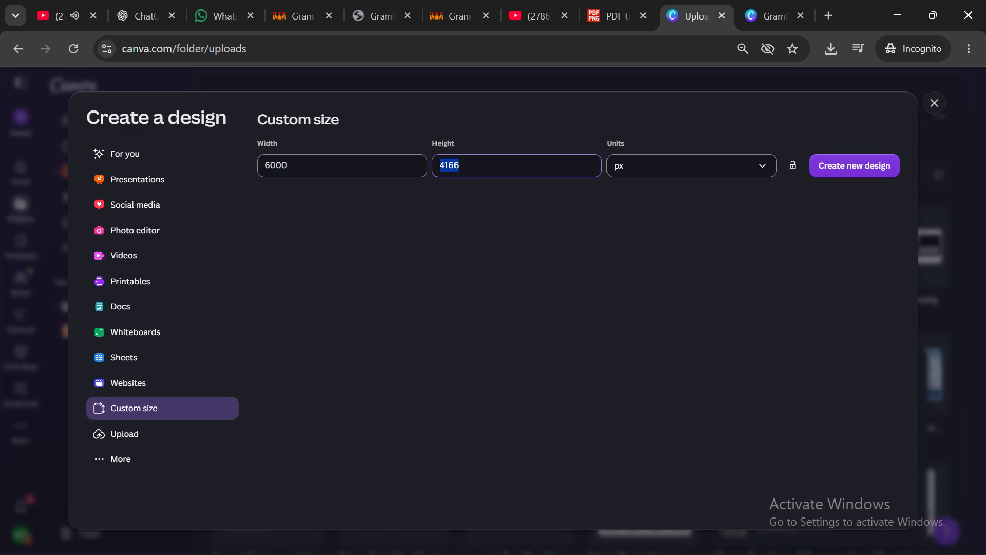
text(6000)
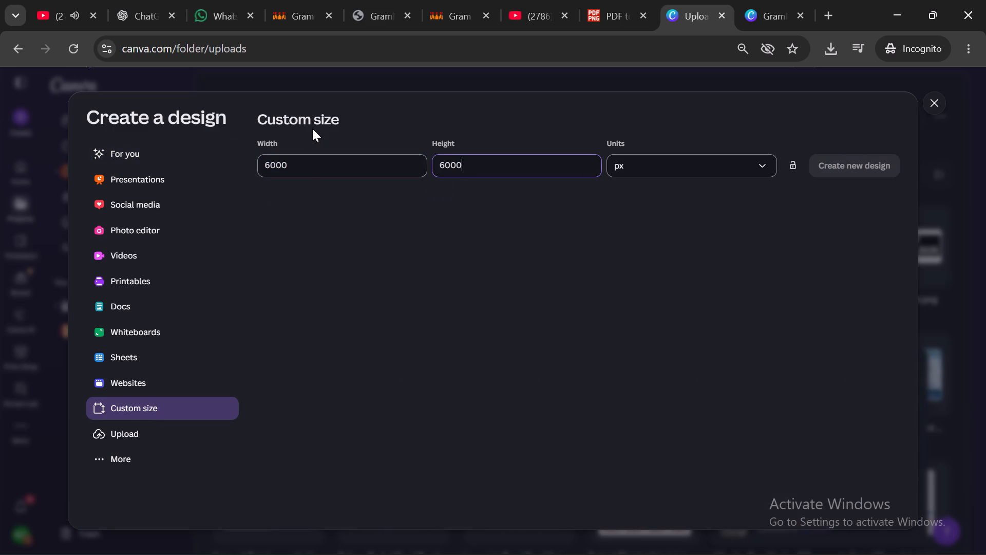
double_click(300, 166)
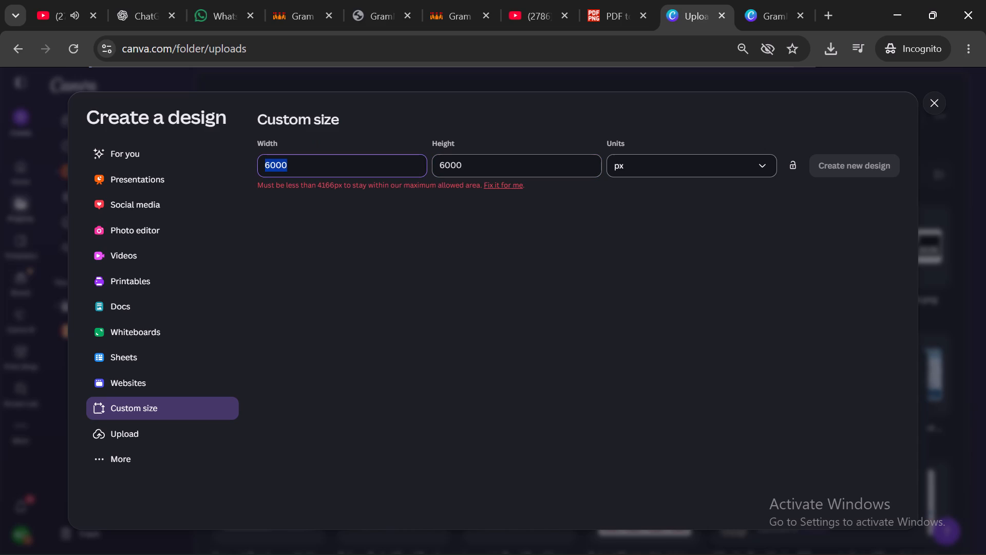
key(BackSpace)
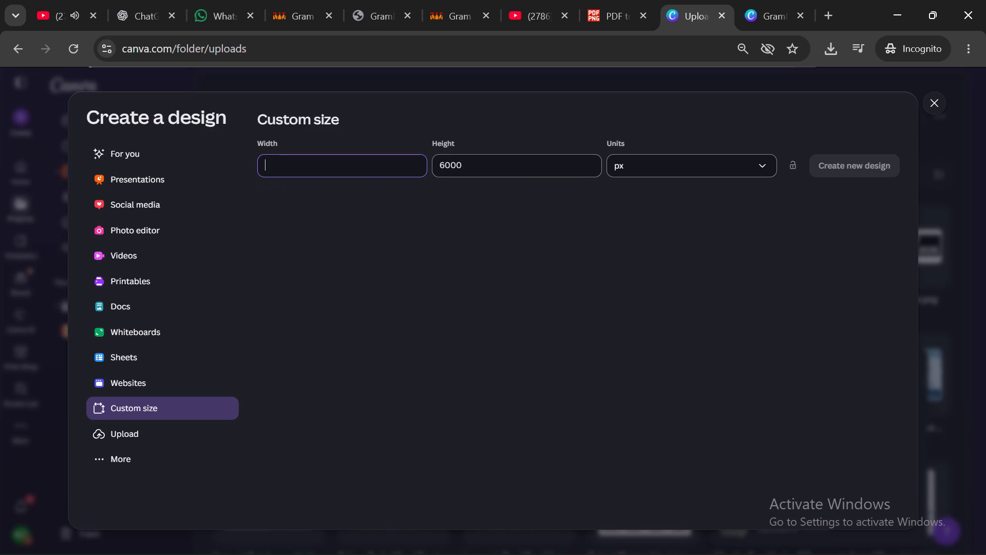
text(19)
text(20)
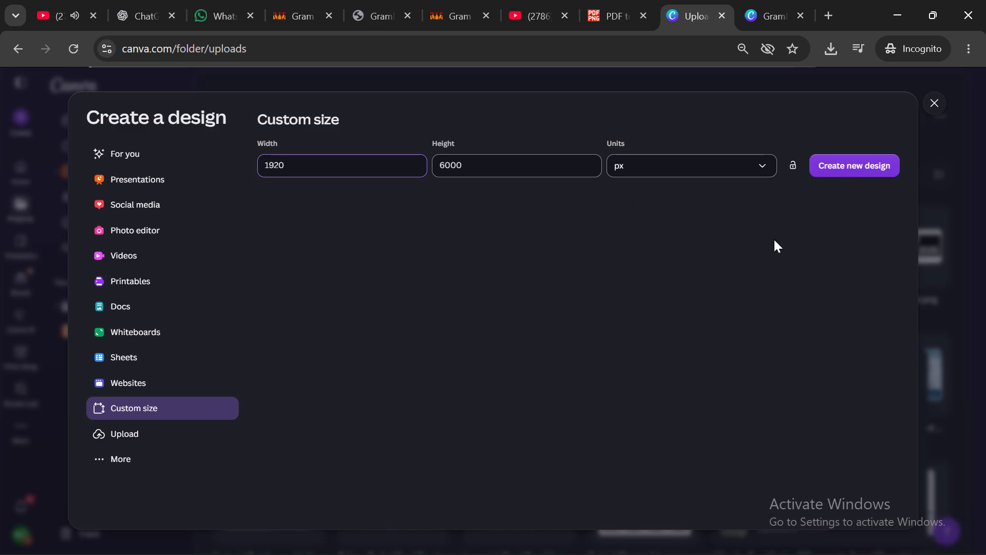
click(843, 170)
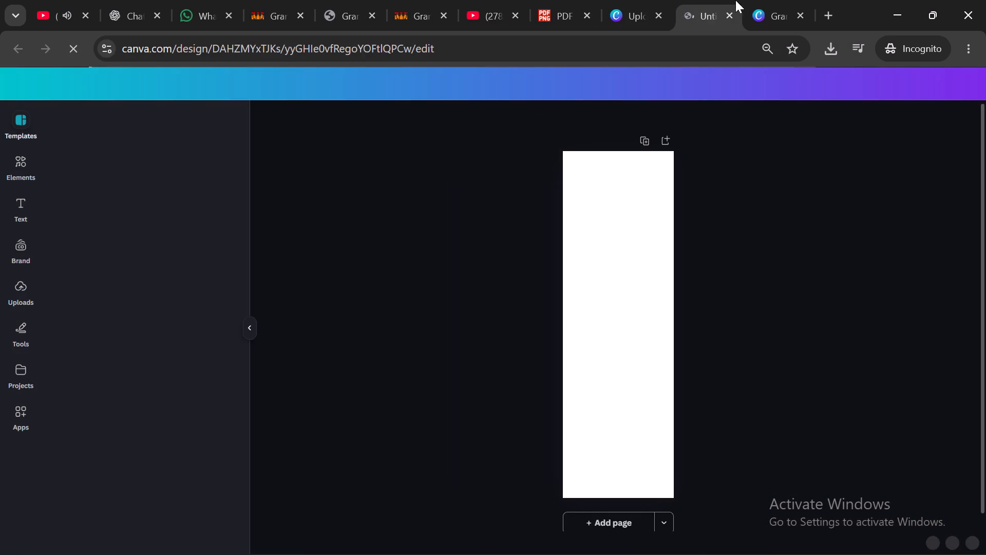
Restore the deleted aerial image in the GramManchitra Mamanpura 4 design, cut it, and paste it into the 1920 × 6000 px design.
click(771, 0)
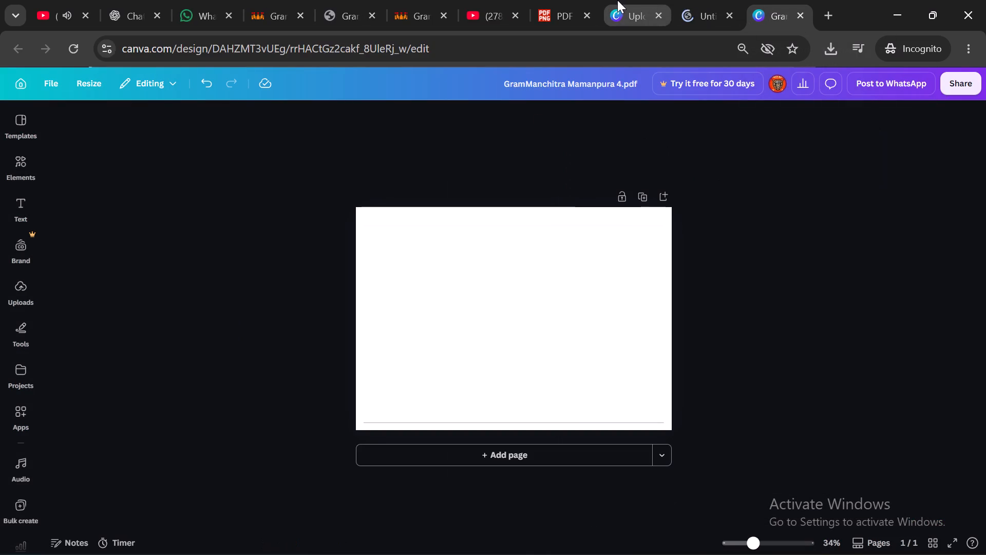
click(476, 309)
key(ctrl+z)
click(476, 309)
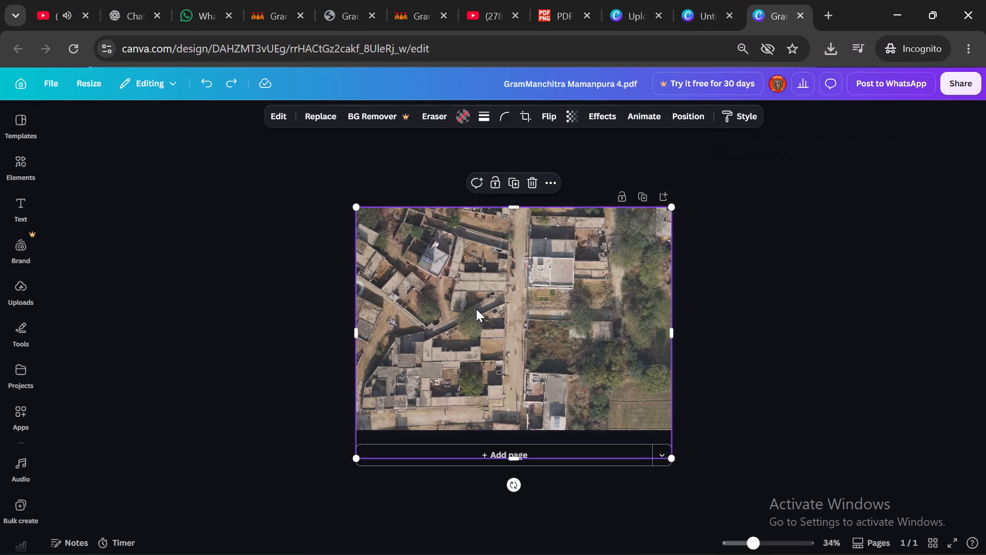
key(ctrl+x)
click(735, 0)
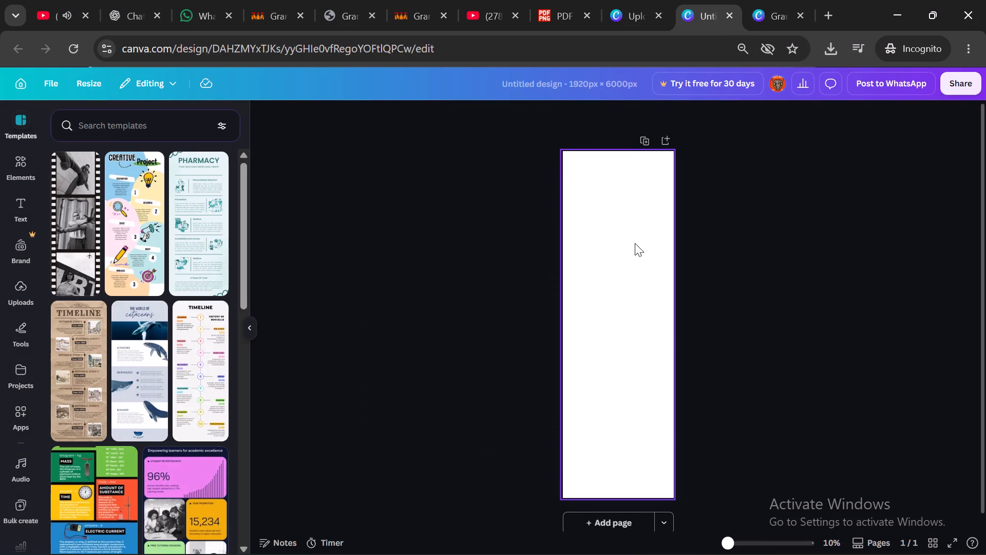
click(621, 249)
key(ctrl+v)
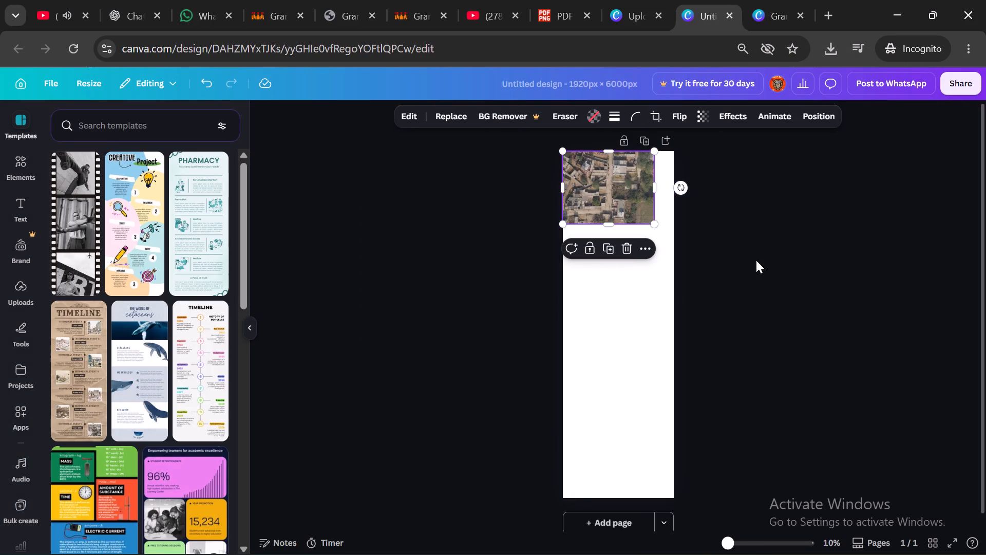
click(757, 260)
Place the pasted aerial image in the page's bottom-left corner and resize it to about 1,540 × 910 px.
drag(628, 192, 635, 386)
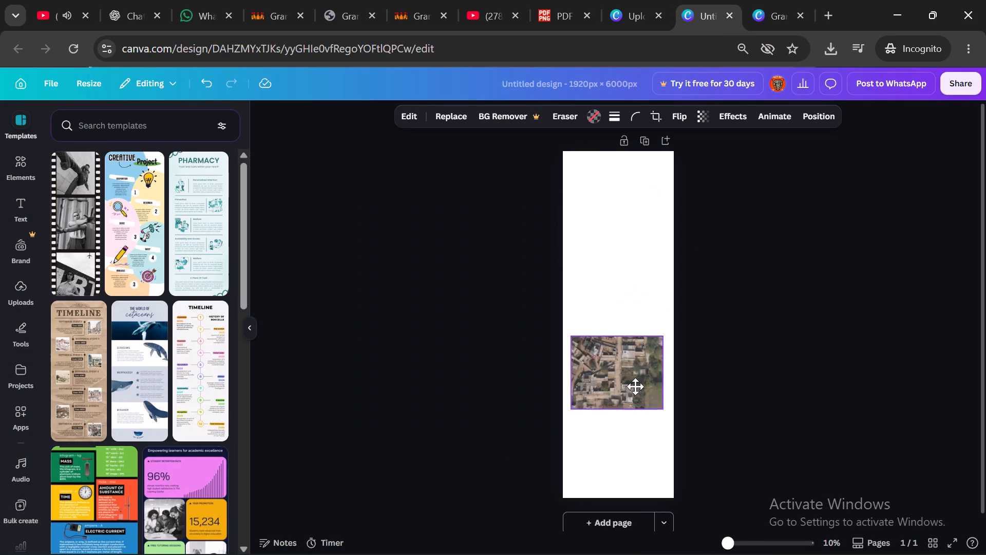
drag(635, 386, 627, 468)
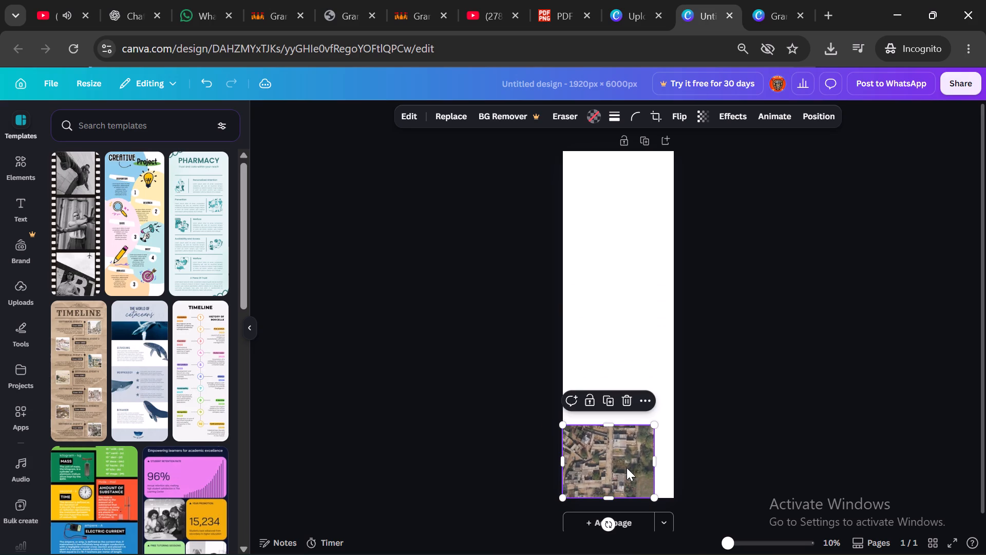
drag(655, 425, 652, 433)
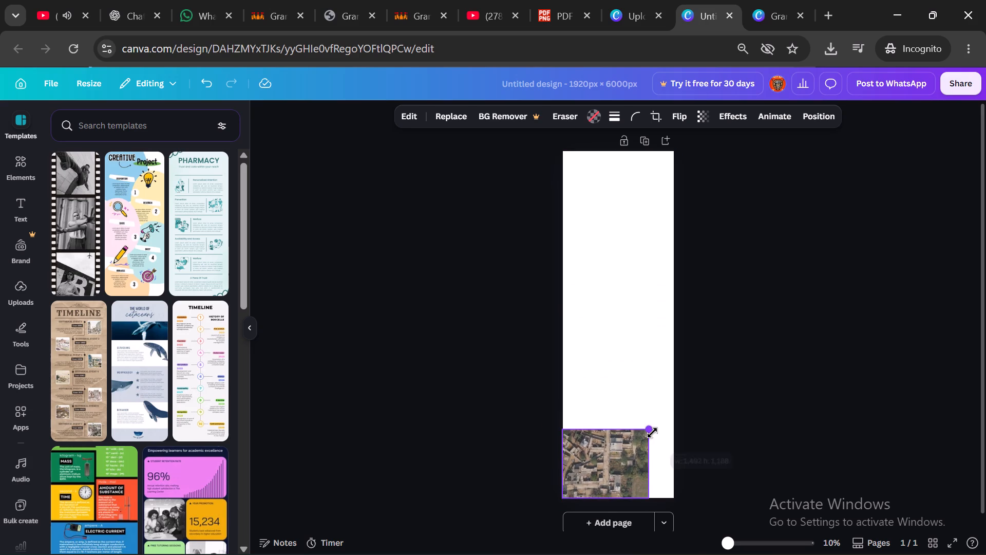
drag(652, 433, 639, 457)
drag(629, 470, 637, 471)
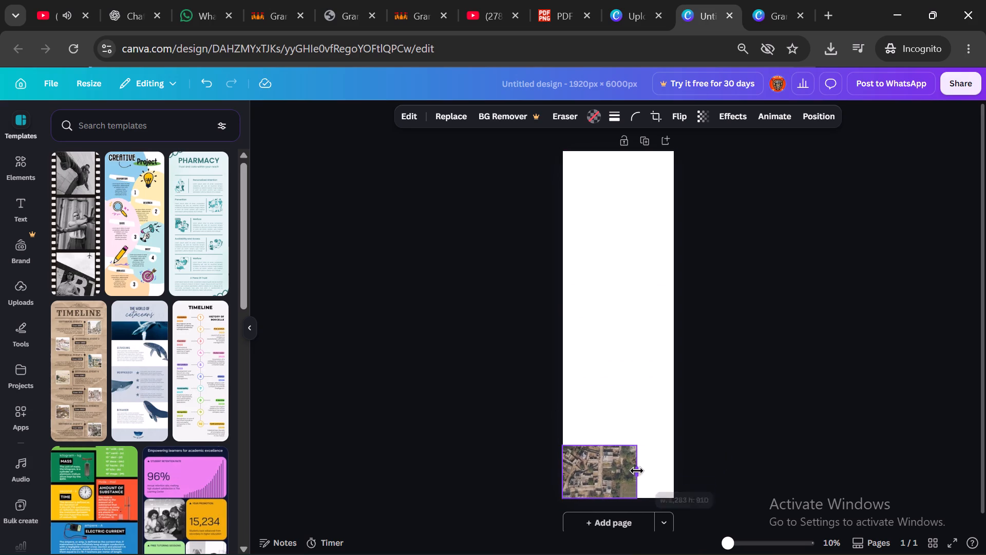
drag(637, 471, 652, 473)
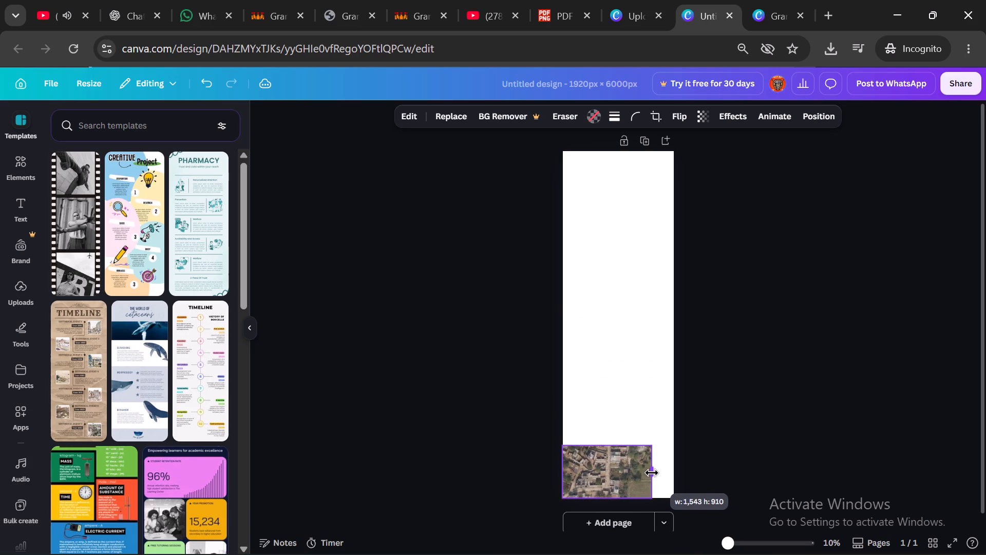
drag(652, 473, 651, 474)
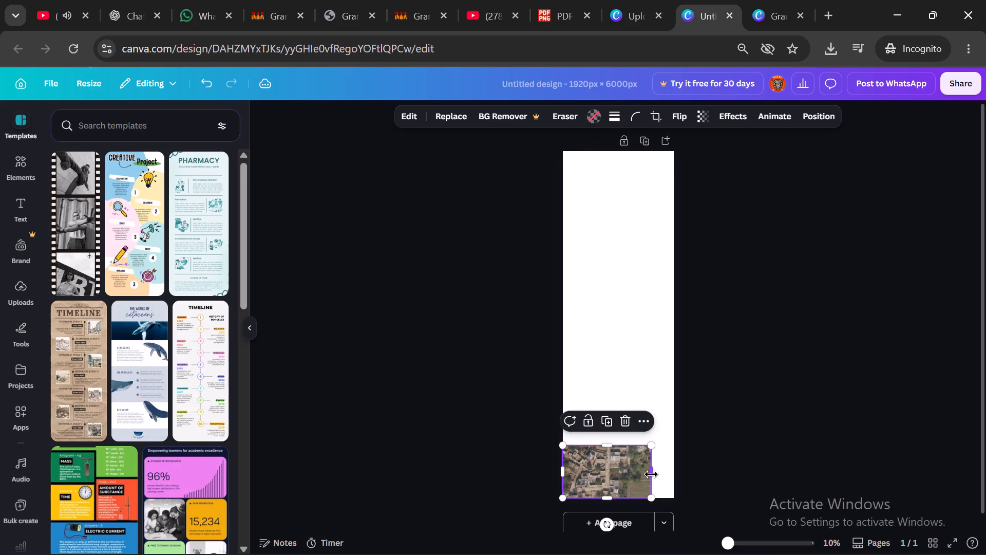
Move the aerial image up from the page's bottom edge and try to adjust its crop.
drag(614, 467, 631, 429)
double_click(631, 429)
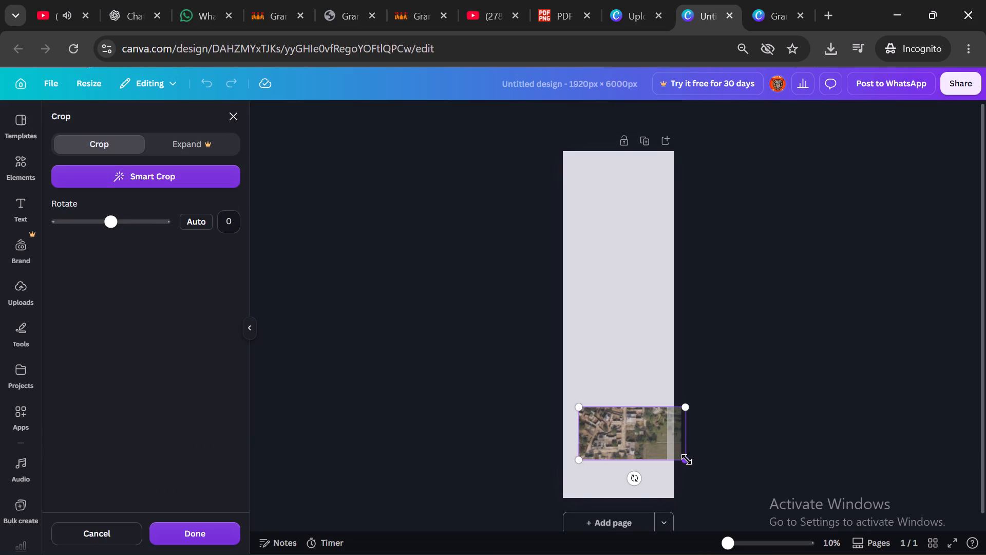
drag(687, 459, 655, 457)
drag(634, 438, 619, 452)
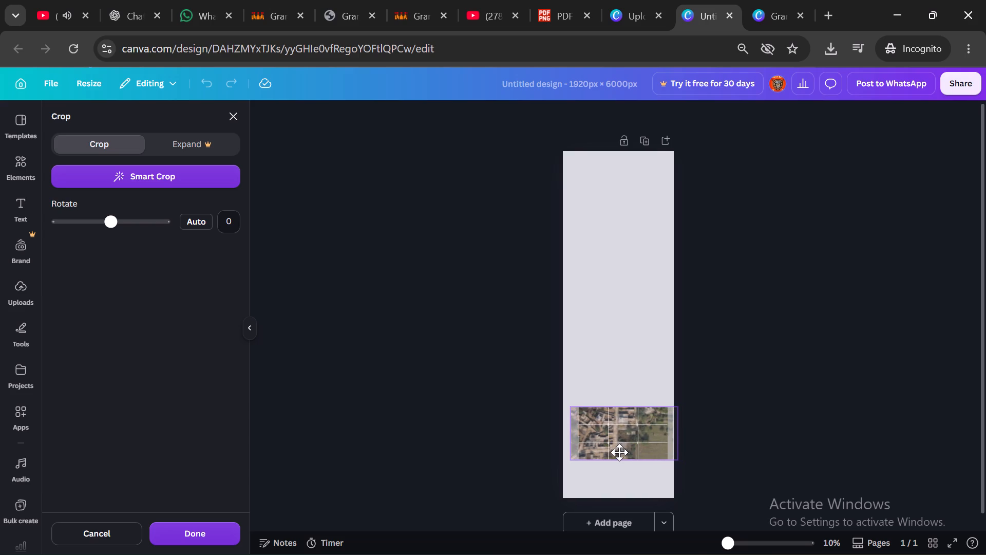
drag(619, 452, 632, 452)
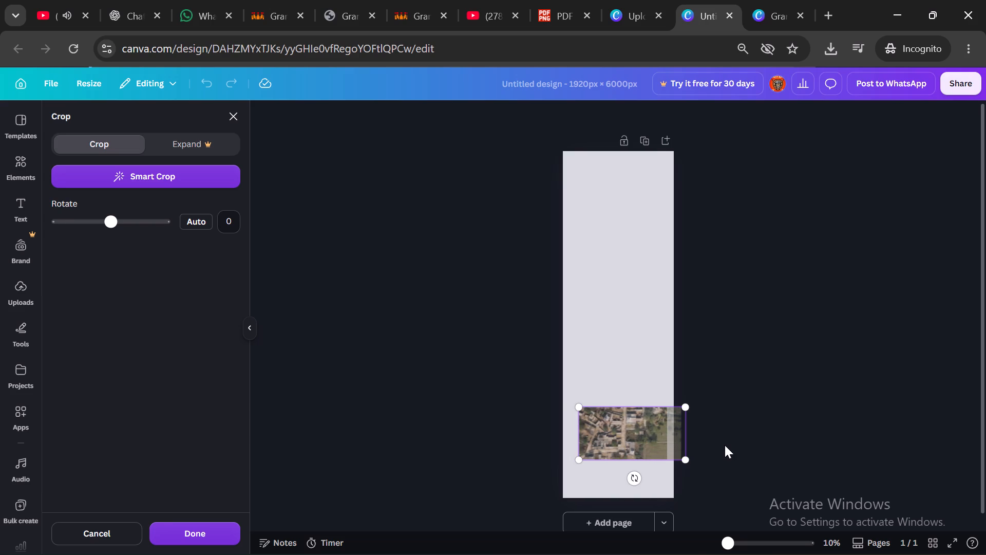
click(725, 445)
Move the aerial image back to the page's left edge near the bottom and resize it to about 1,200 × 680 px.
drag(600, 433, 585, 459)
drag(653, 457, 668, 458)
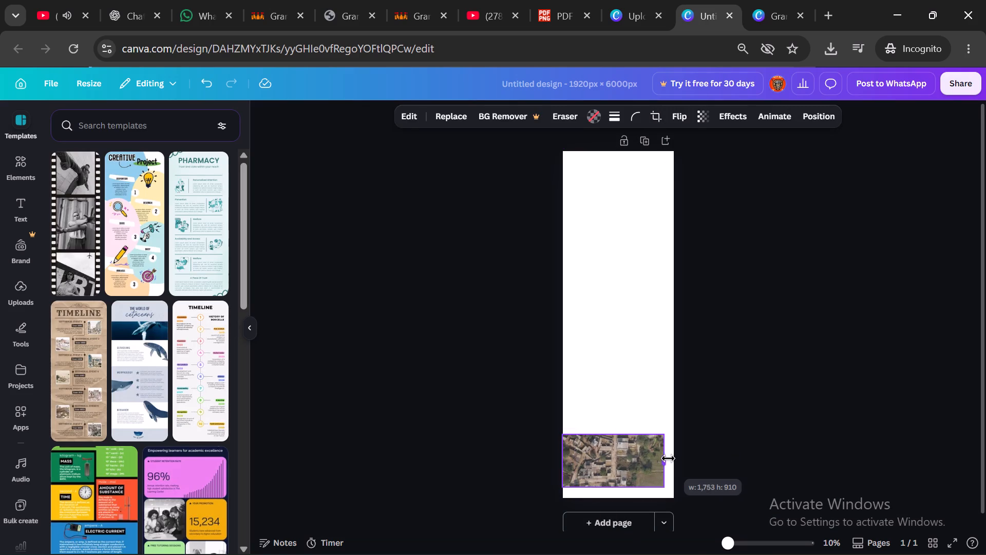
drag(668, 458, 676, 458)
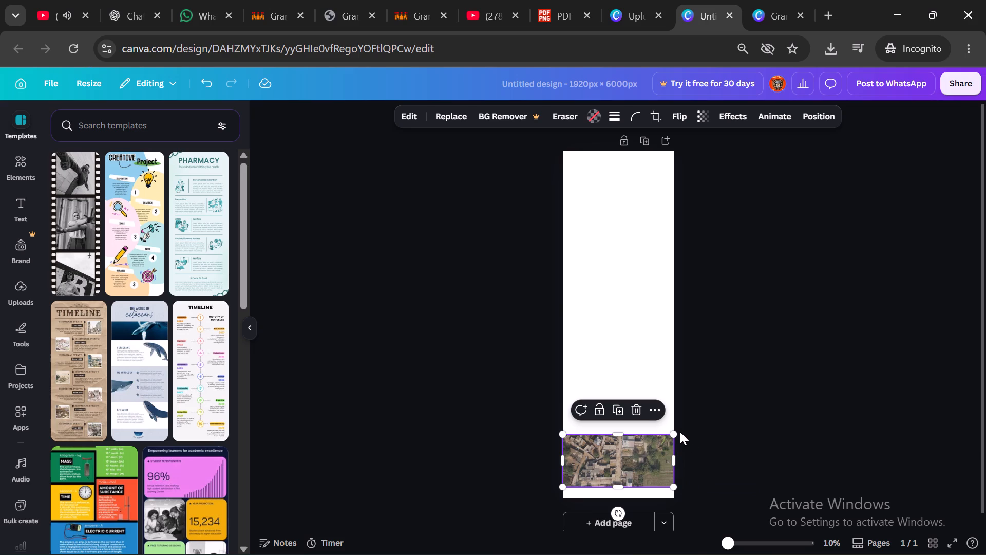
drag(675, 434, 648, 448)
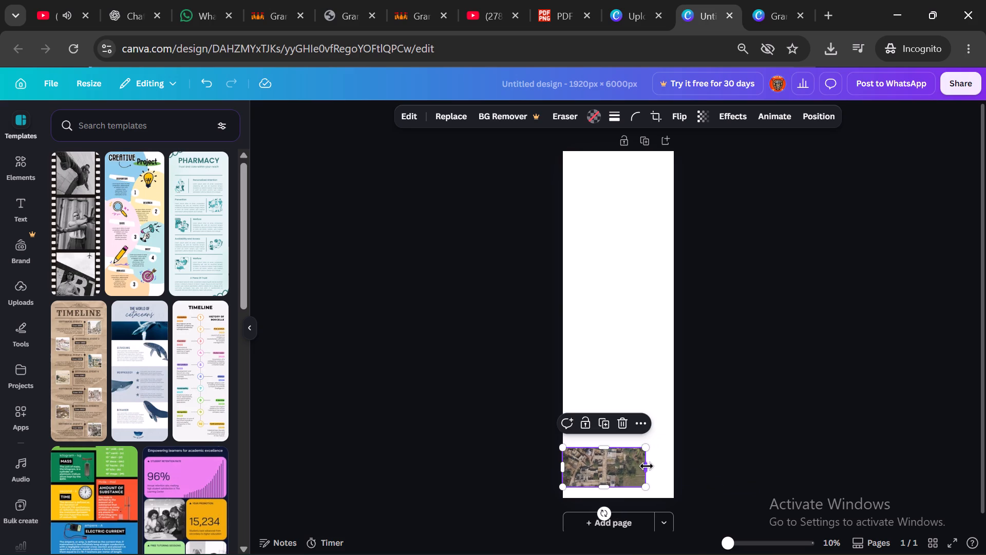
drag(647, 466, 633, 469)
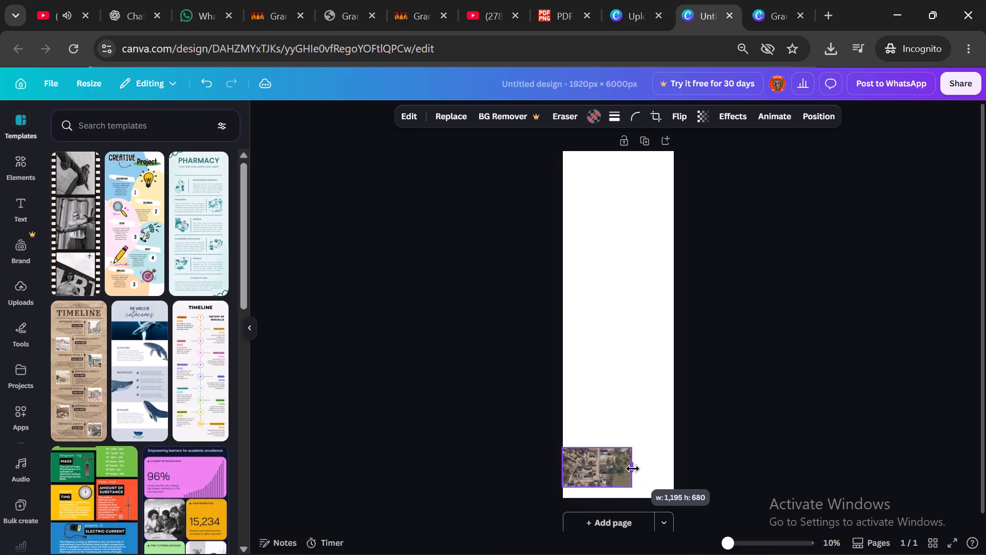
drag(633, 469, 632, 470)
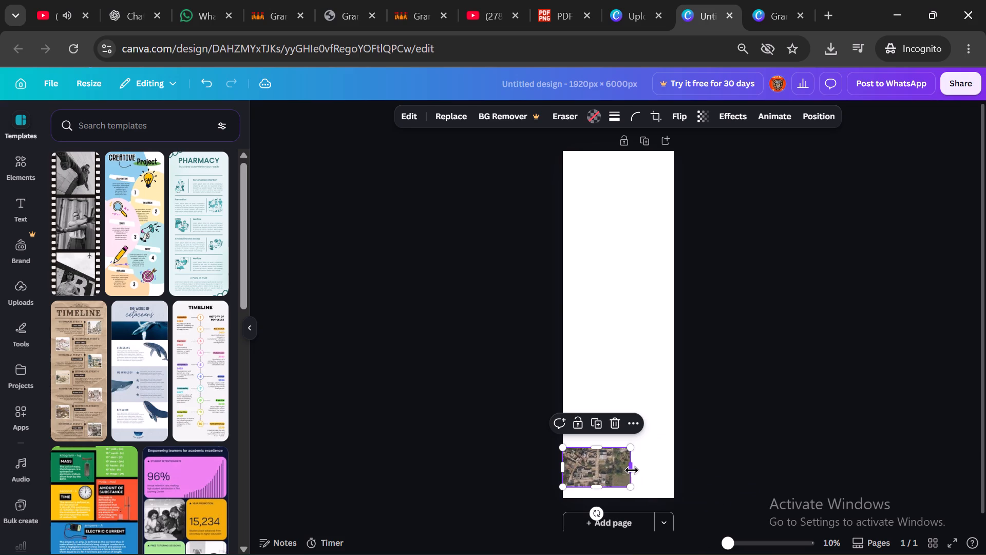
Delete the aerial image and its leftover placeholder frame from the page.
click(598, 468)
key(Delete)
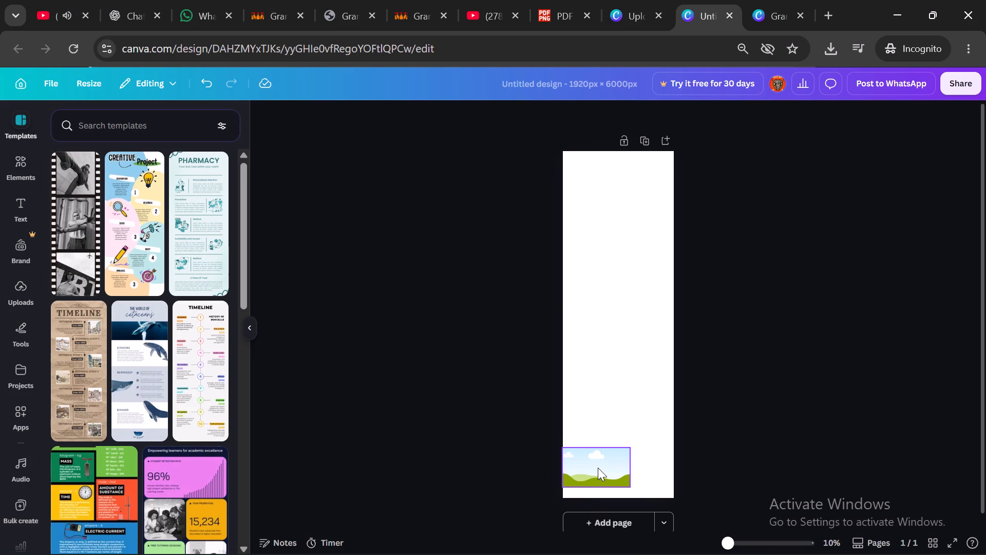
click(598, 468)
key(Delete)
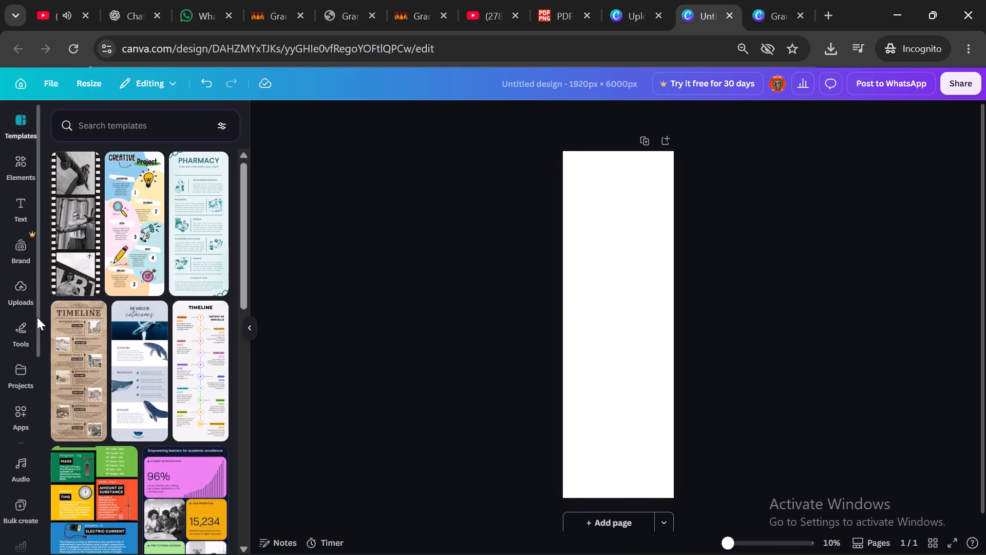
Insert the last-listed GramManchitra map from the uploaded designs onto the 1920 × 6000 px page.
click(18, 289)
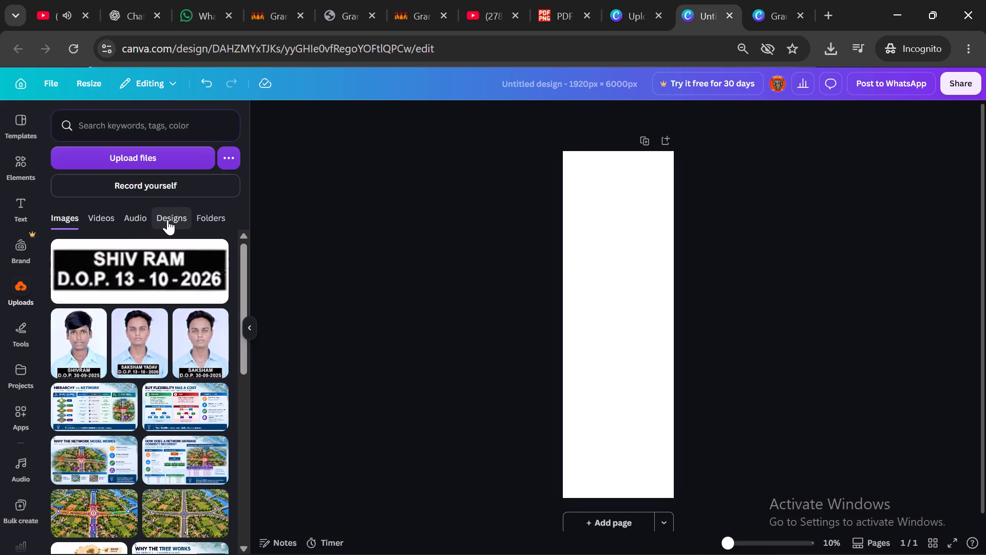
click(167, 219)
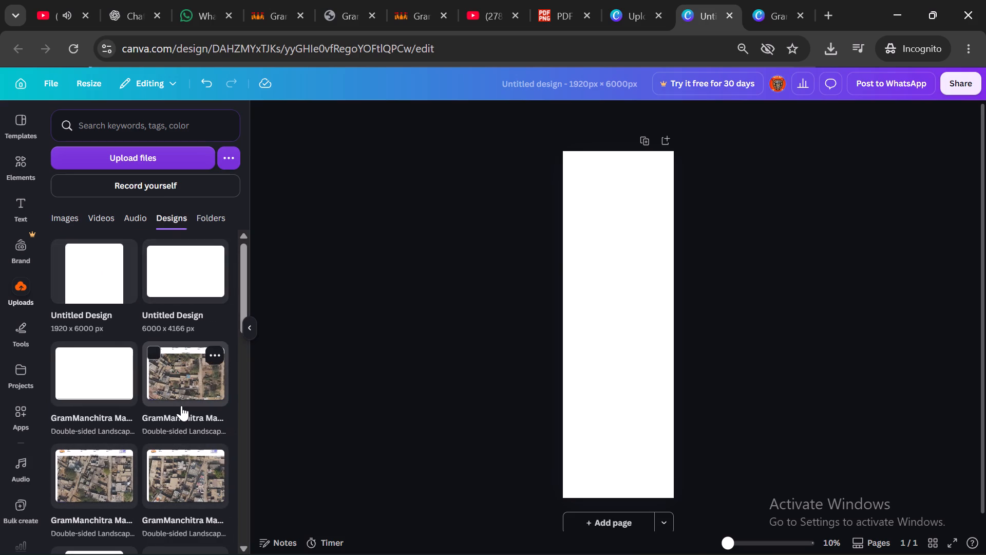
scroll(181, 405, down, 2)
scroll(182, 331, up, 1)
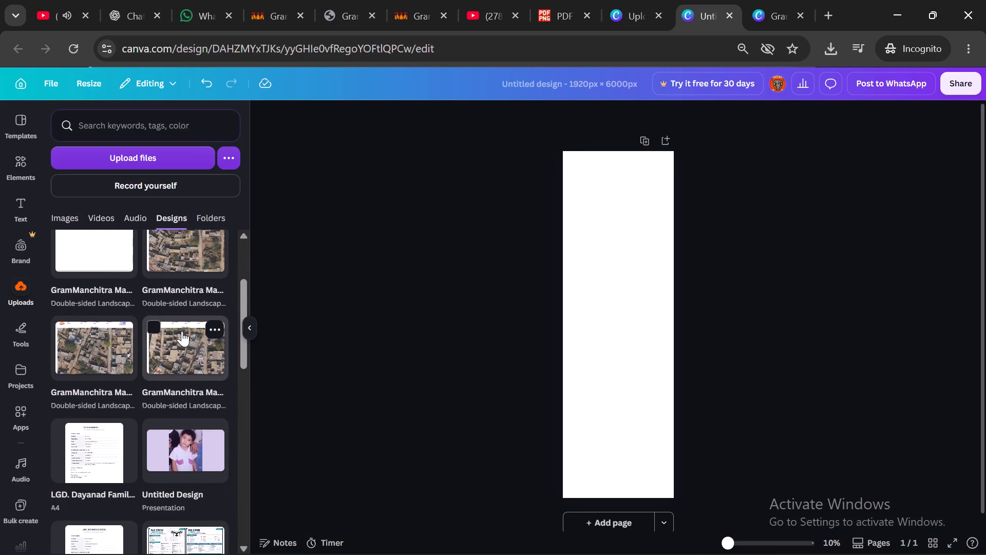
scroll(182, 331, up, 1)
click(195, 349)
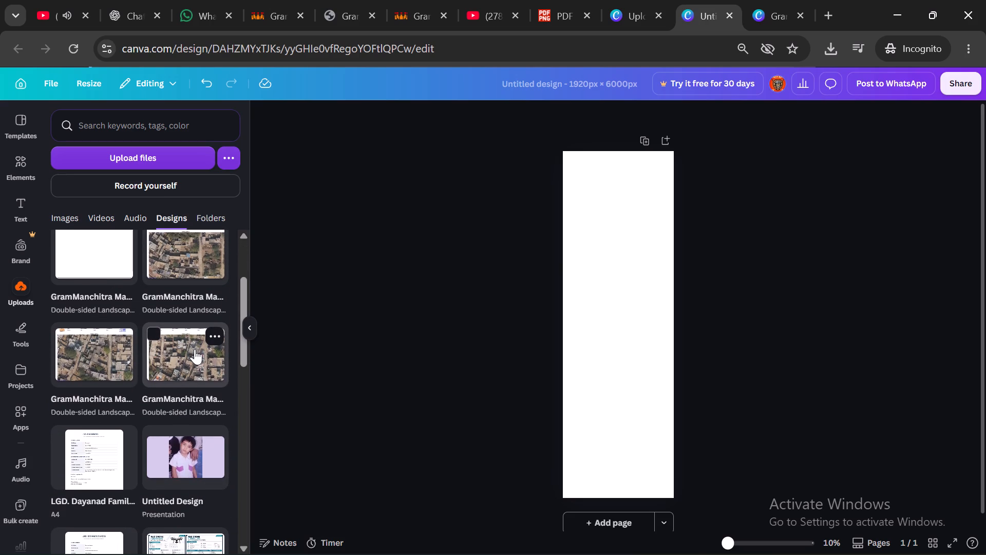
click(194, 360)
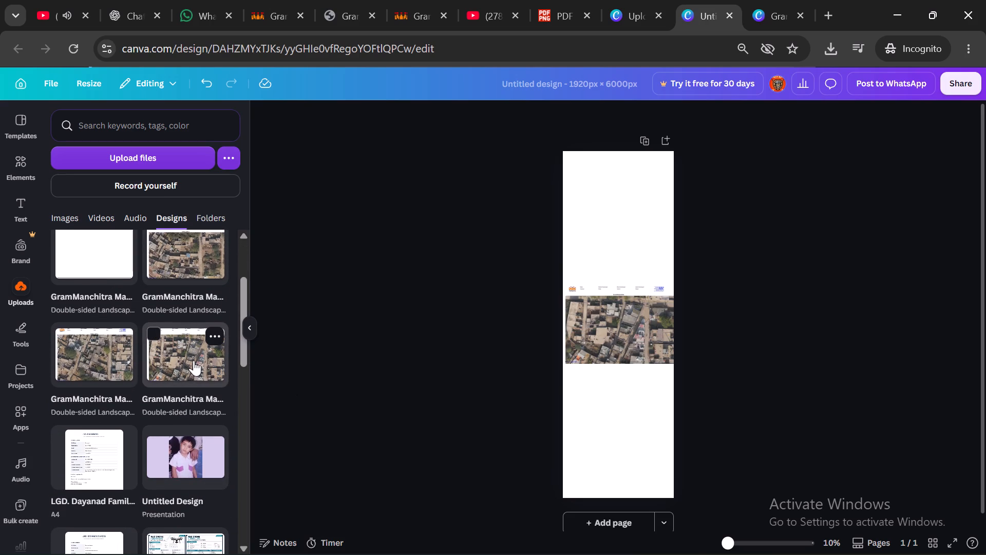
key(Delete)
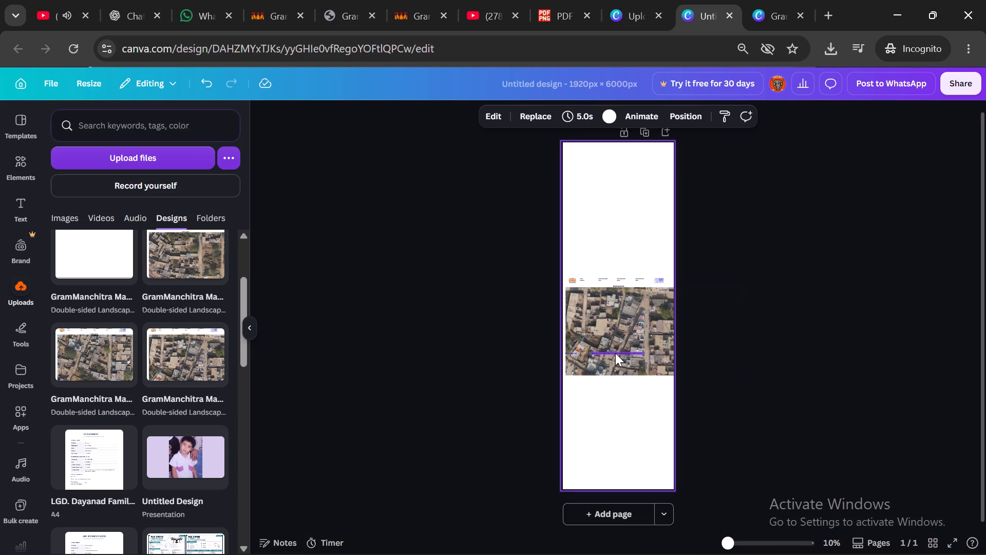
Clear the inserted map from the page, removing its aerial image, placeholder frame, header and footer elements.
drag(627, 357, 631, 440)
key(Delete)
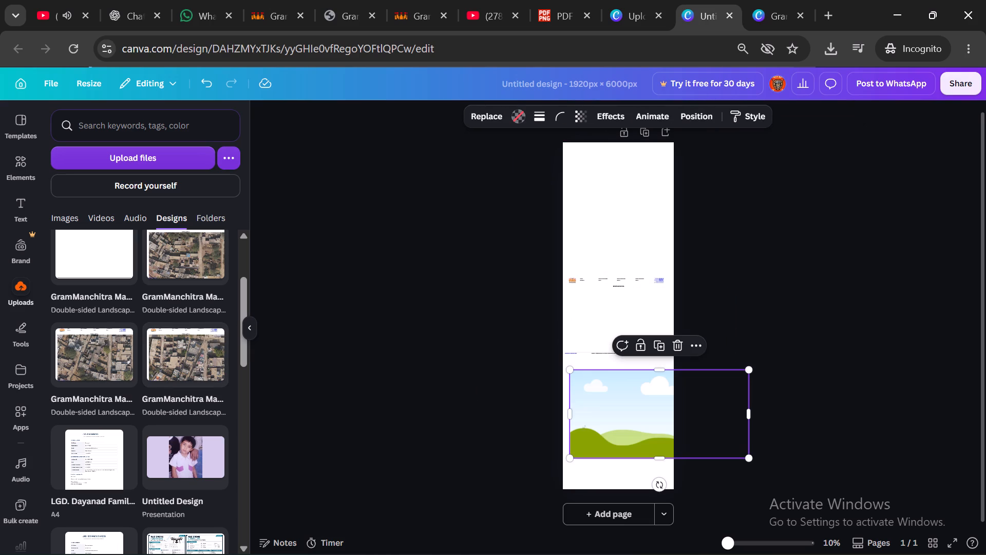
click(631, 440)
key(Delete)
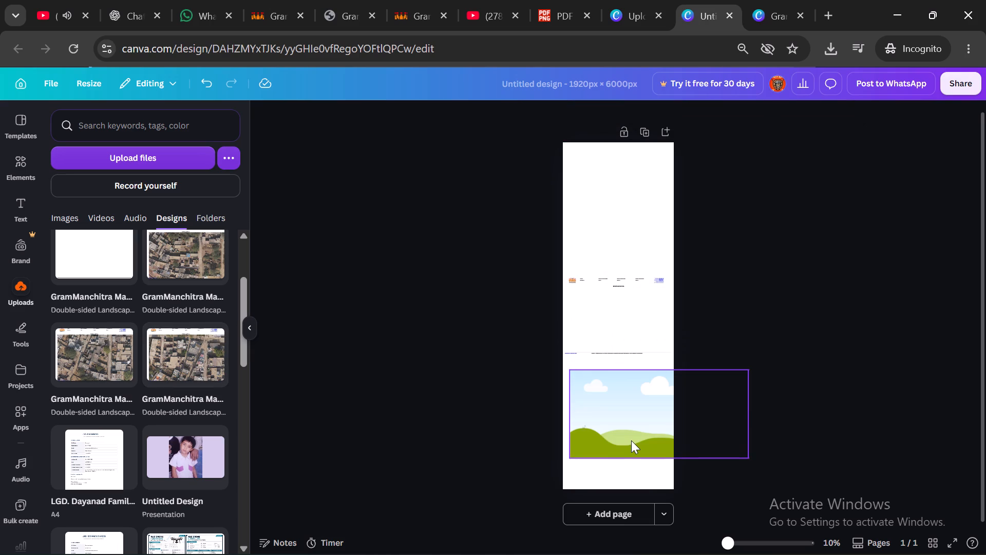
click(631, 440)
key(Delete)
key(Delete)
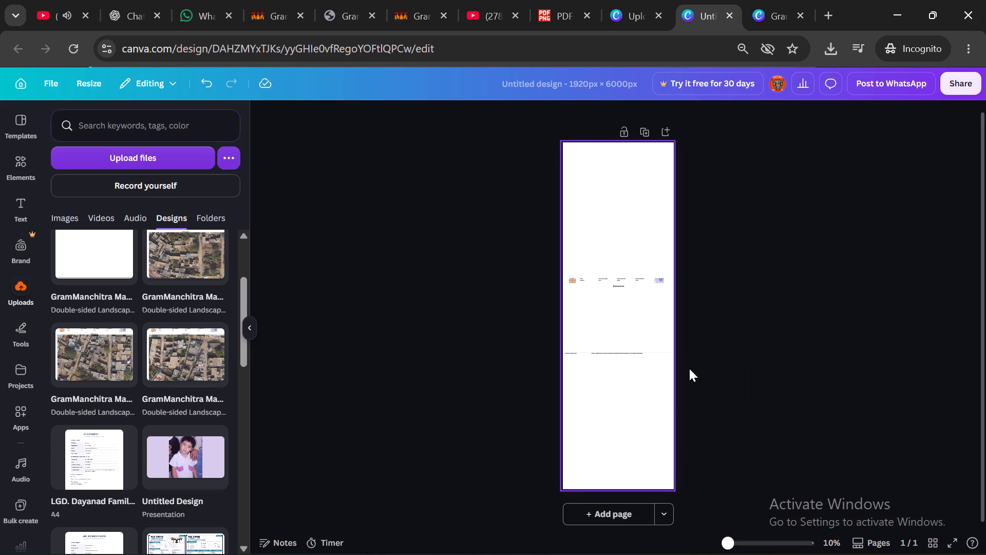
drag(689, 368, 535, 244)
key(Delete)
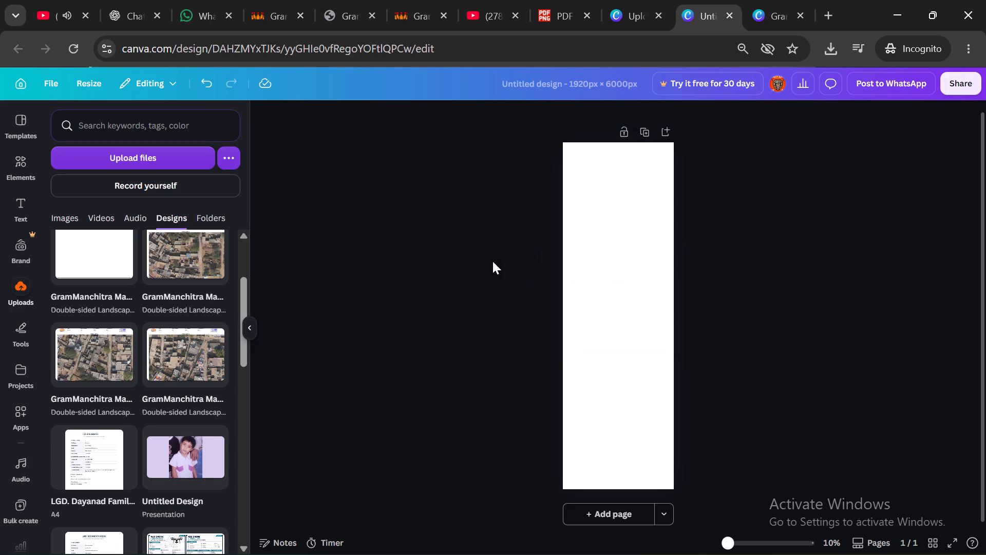
Insert the last-listed GramManchitra map again and move its aerial image to the lower part of the page, below the footer text.
click(172, 365)
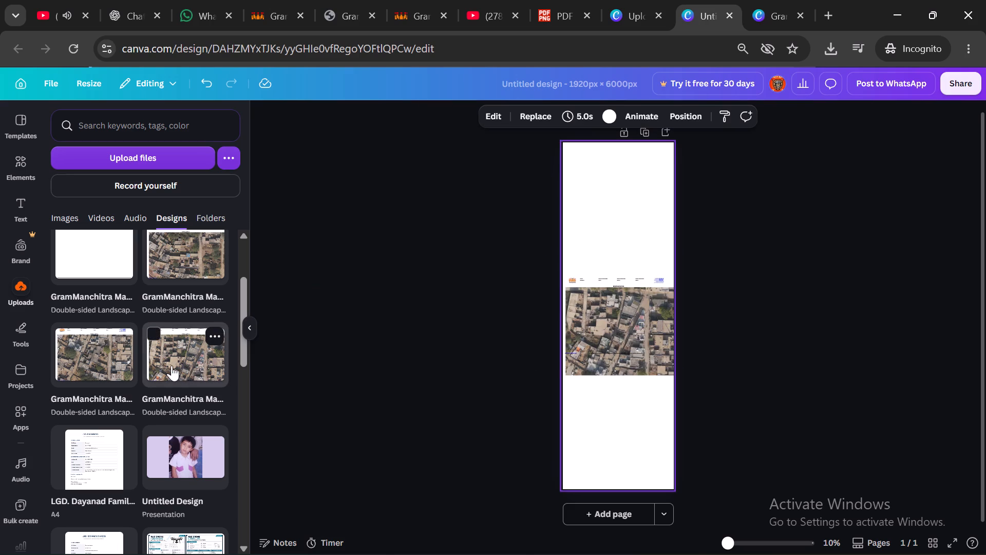
drag(627, 338, 620, 442)
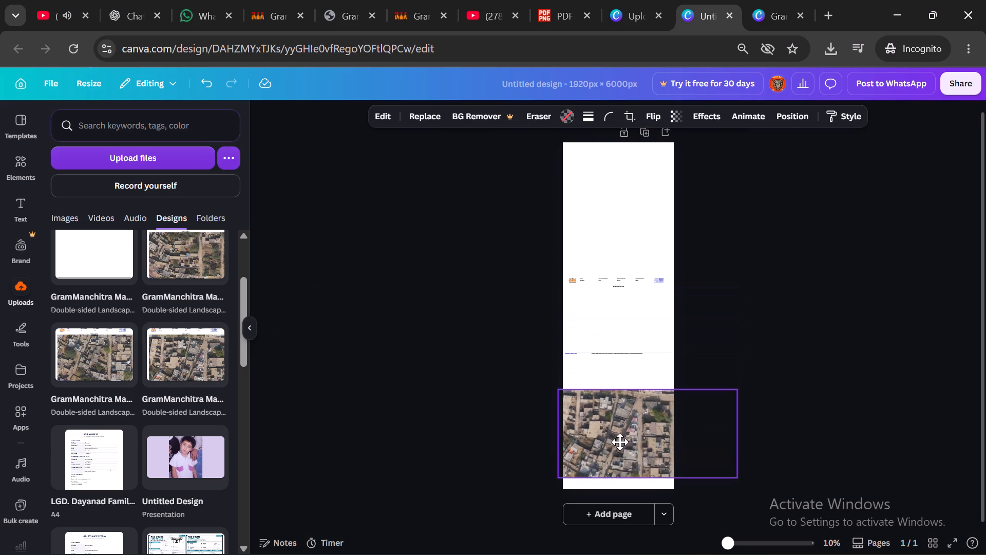
drag(620, 442, 622, 446)
Delete the inserted map's header and footer elements, keeping only the aerial image.
click(737, 311)
drag(712, 369, 708, 369)
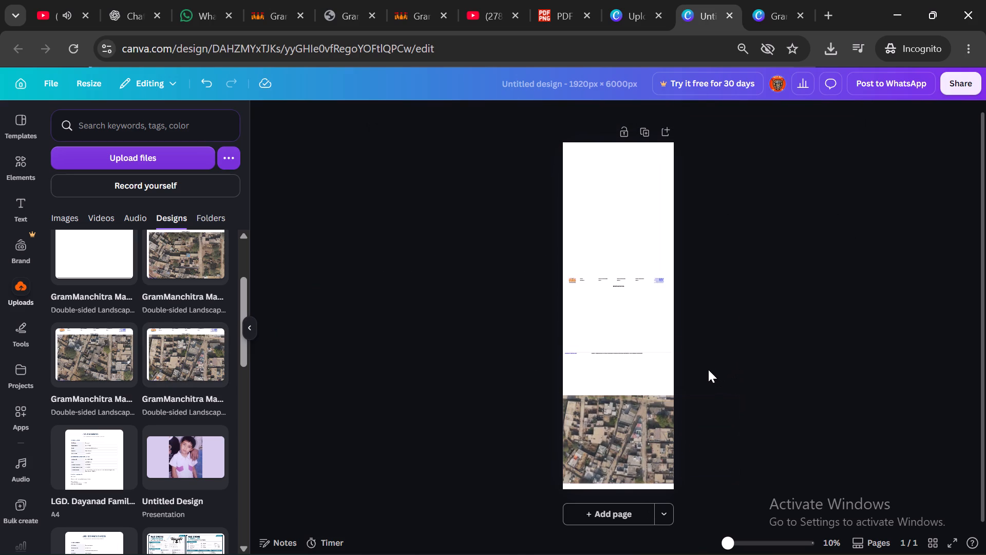
drag(708, 369, 506, 256)
key(Delete)
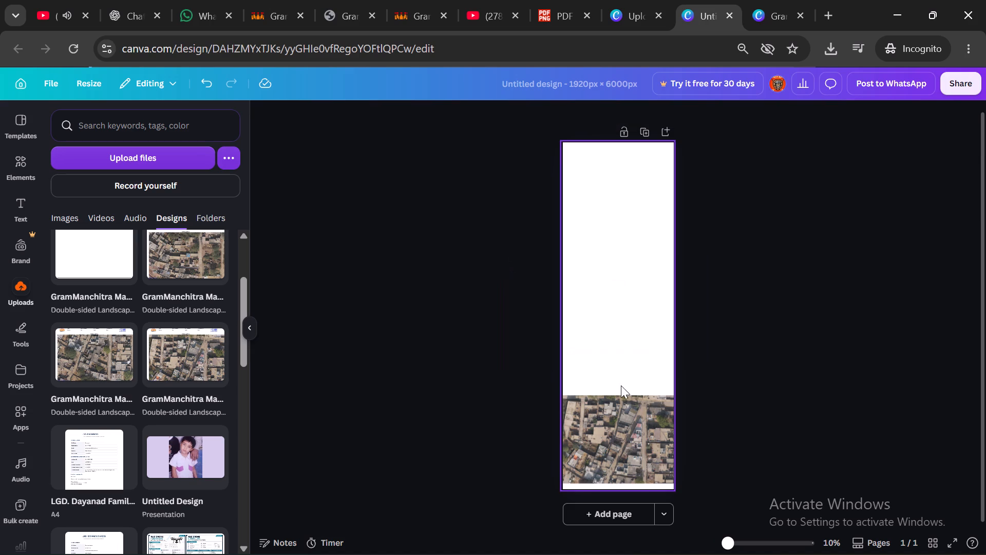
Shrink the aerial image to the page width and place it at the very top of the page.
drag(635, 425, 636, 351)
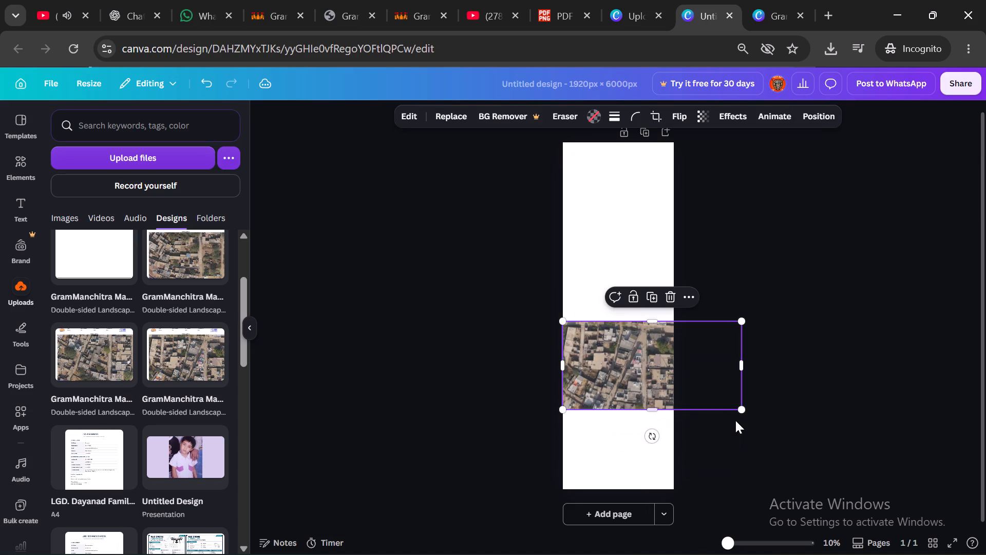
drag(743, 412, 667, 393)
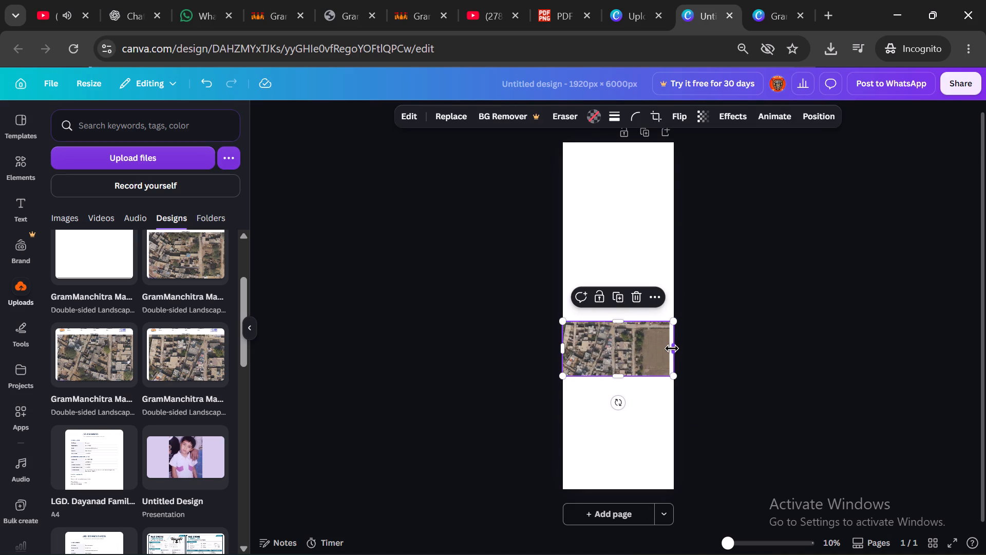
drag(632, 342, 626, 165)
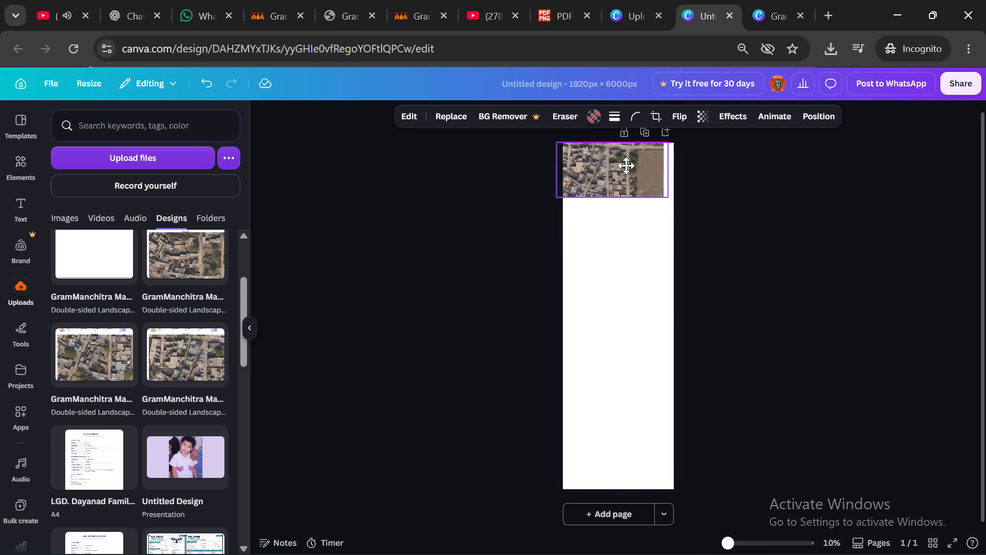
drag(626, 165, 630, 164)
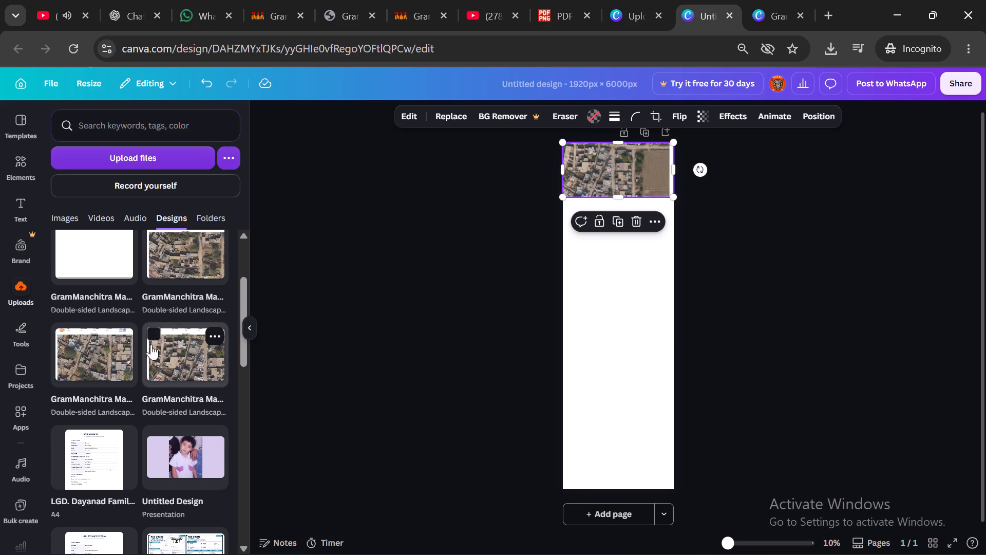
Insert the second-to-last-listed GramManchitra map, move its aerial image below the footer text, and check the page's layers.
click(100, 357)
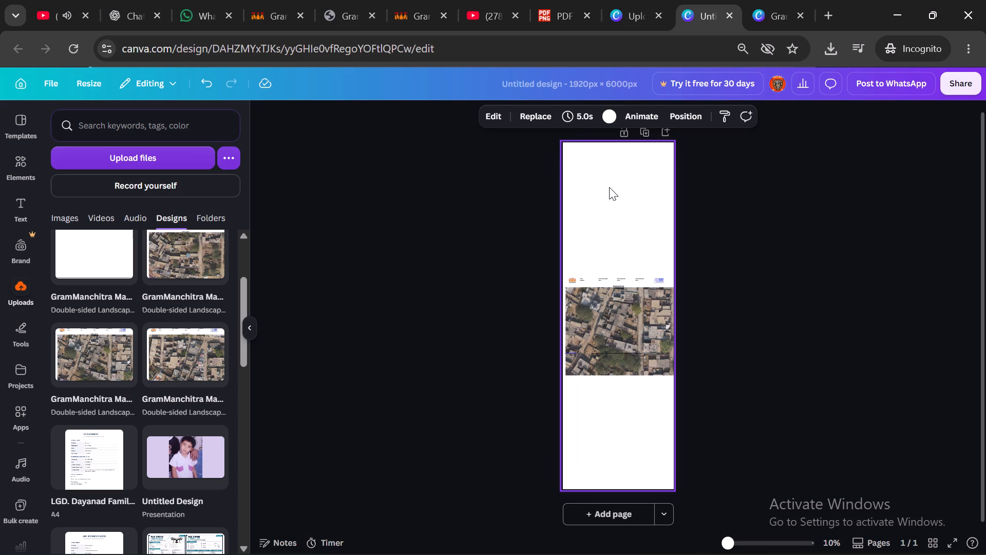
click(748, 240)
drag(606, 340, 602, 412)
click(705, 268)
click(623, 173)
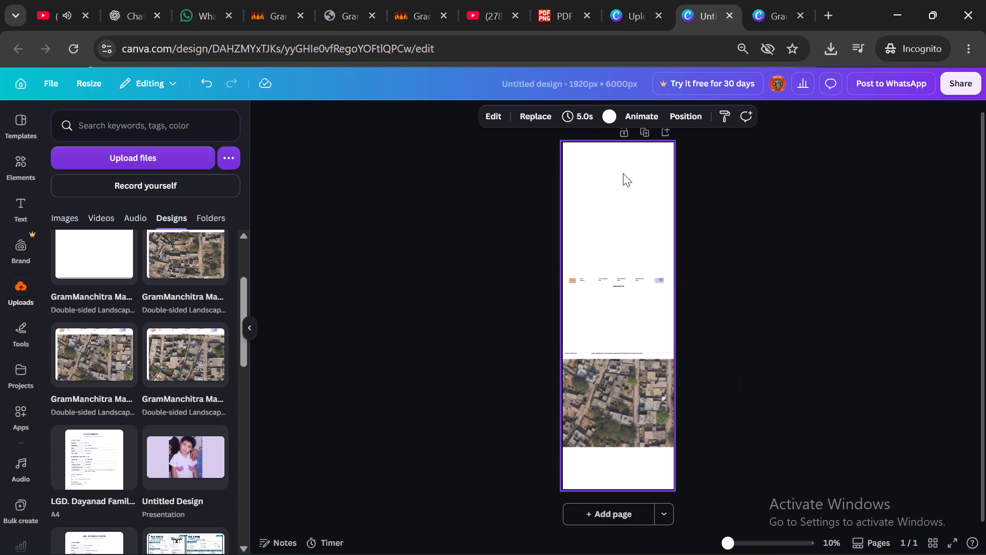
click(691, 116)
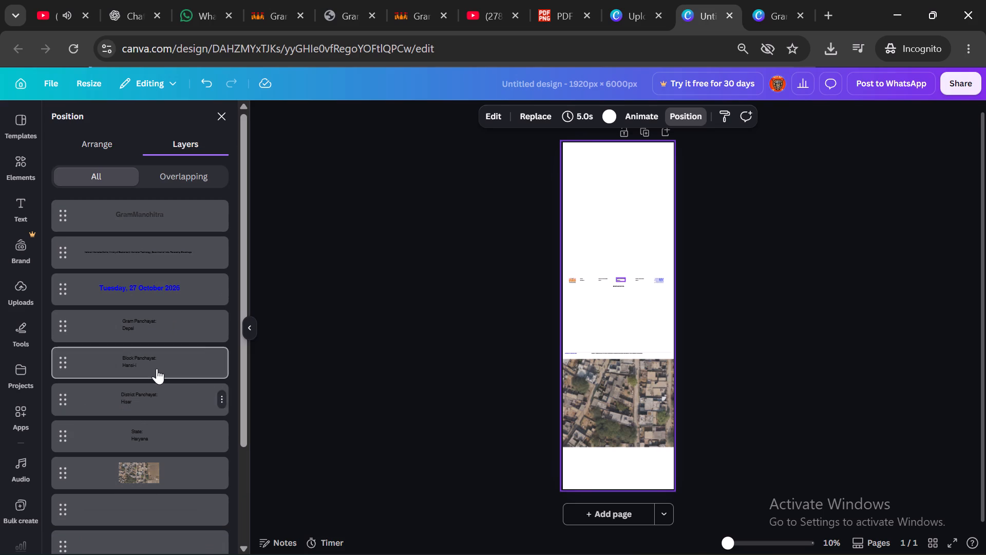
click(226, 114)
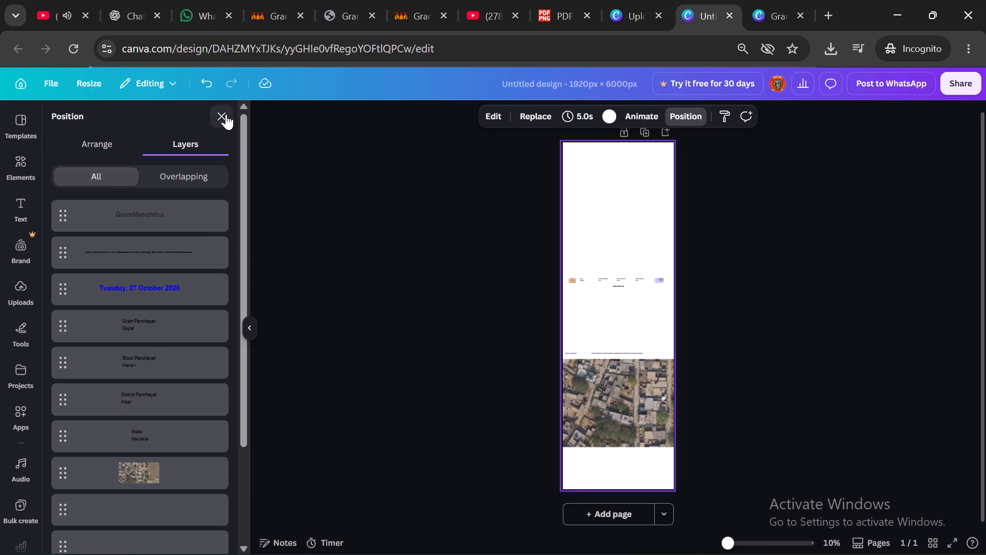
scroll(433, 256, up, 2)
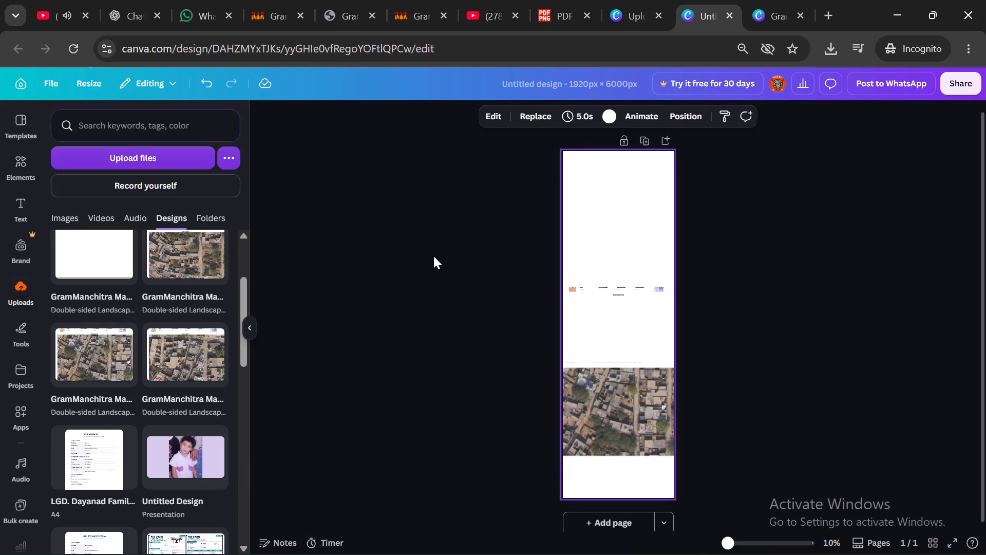
In the GramManchitra Mamanpura 4 design, insert the last-listed GramManchitra map from the uploaded designs and cut its aerial image.
click(757, 0)
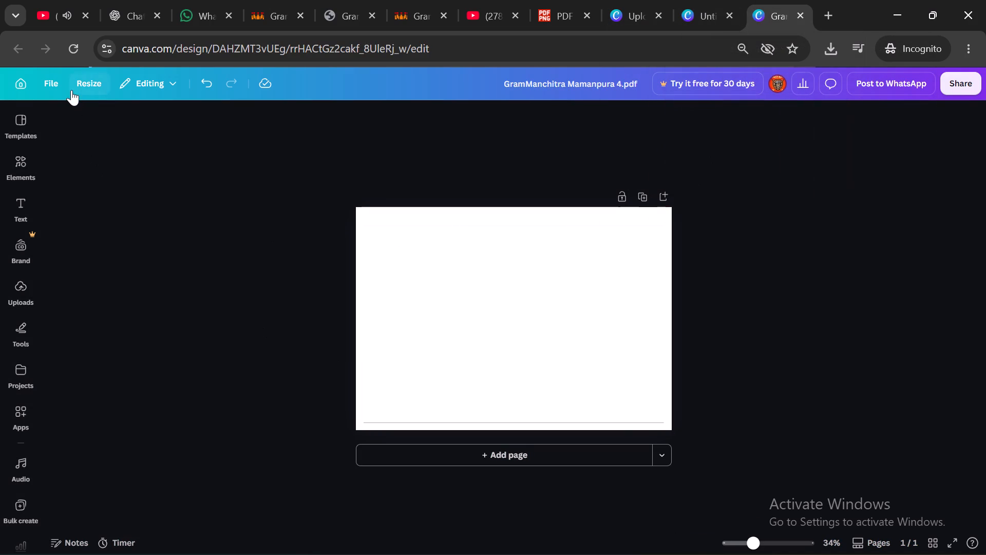
click(17, 291)
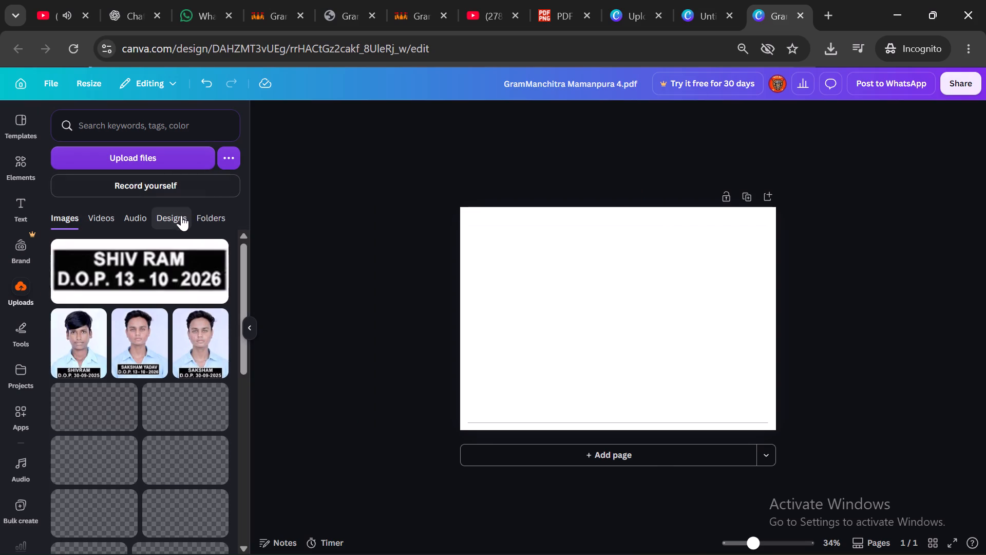
click(177, 217)
scroll(197, 431, down, 1)
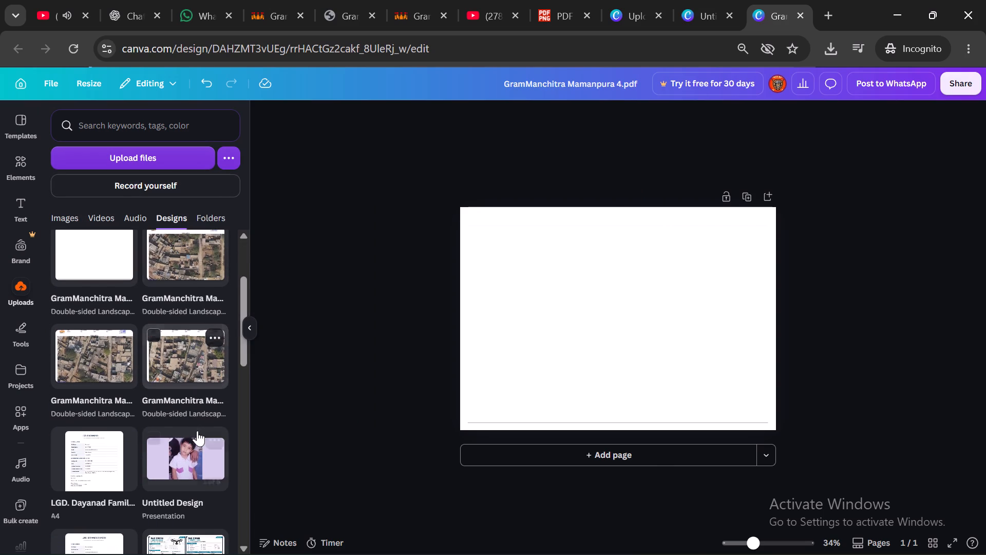
click(187, 366)
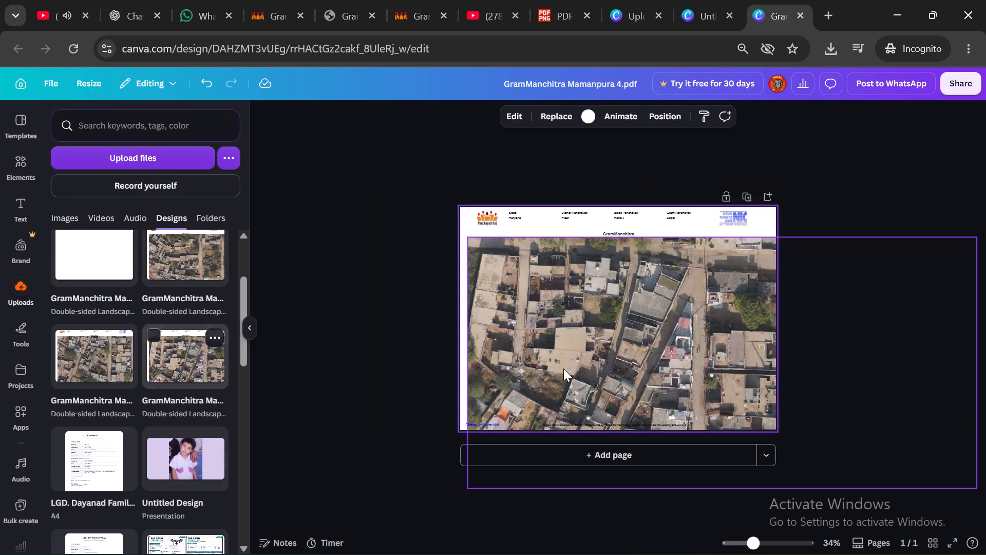
click(566, 363)
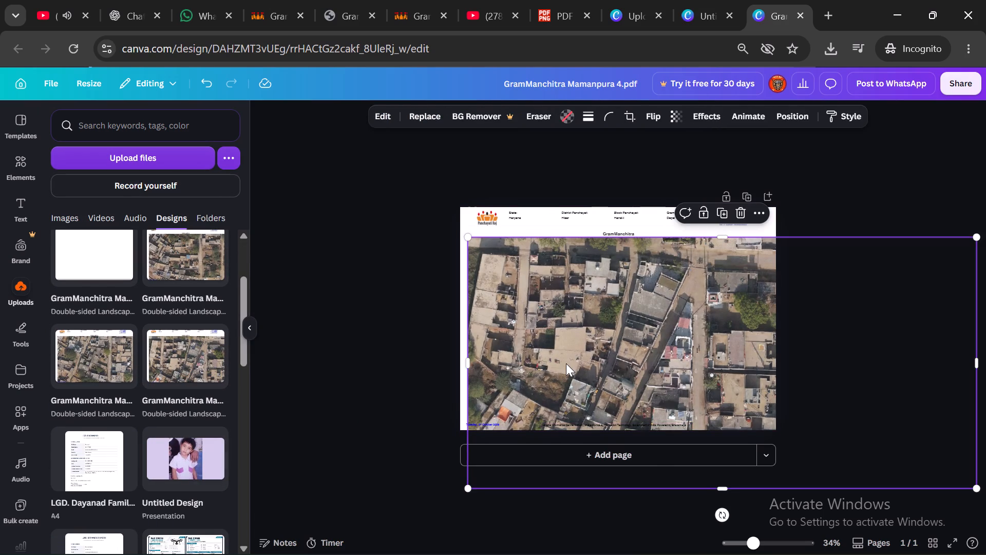
key(ctrl+x)
Back in the 1920 × 6000 px design, delete the aerial image, its empty frame, and all header and footer elements.
click(690, 0)
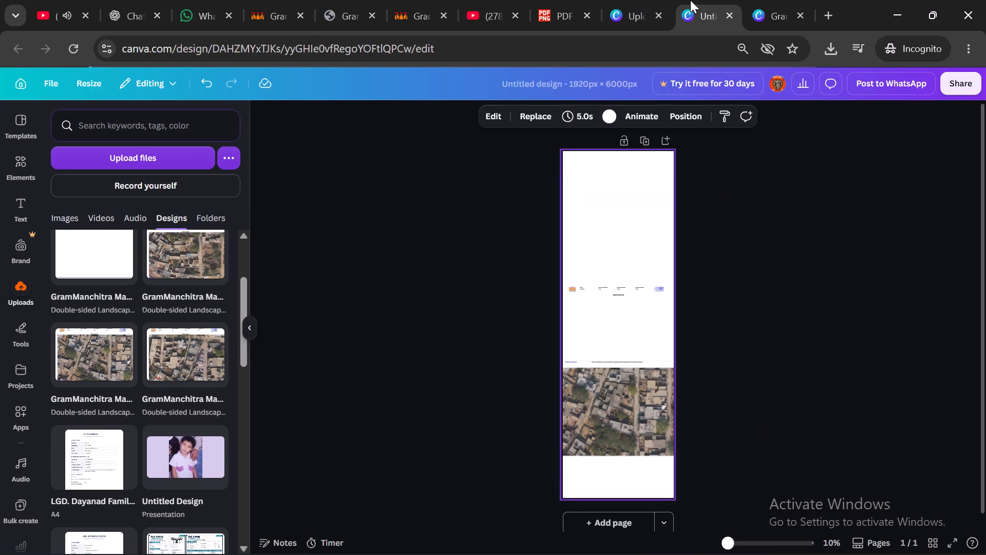
click(596, 387)
key(Delete)
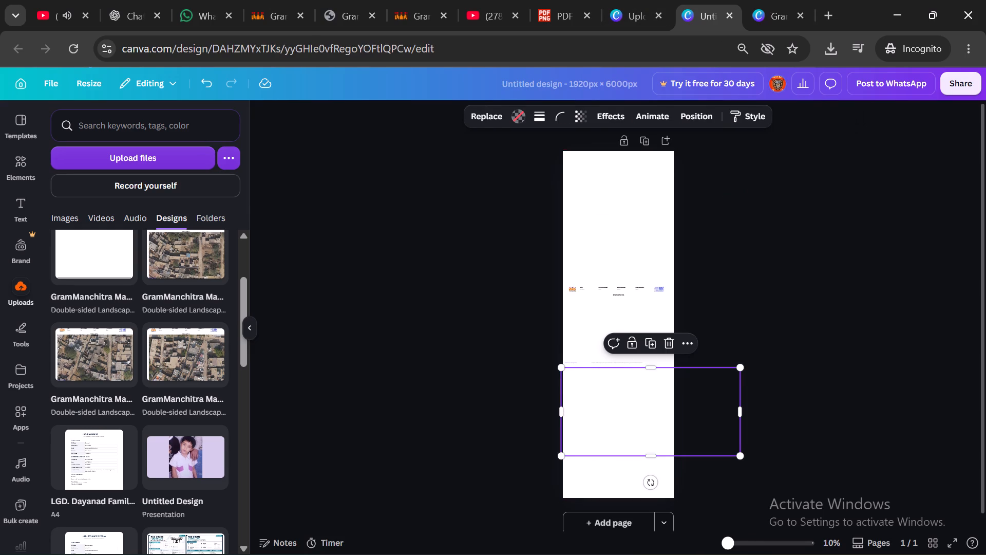
key(Delete)
drag(709, 401, 595, 305)
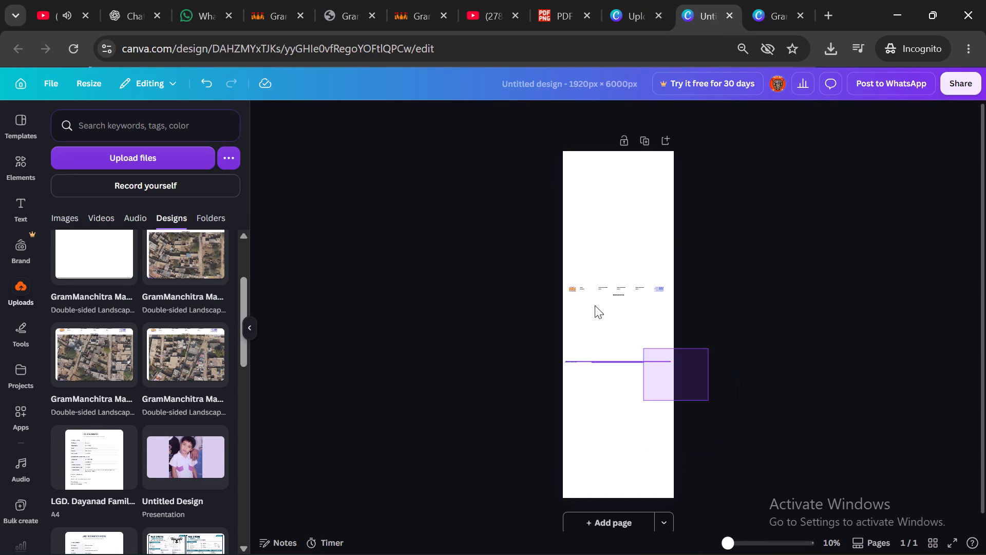
drag(595, 305, 556, 245)
key(Delete)
Paste the cut aerial image onto the empty page and position it flush with the page's top edge.
click(608, 285)
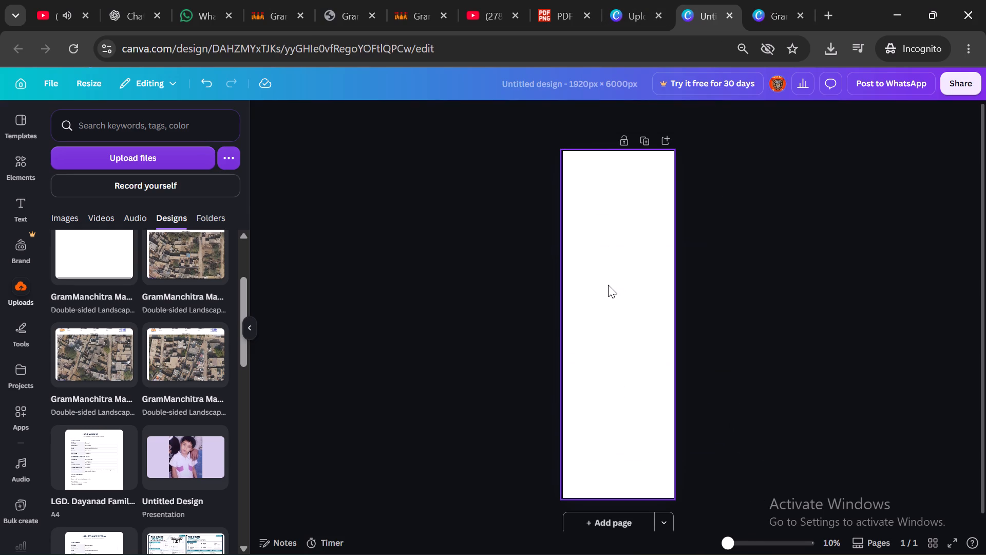
key(ctrl+v)
click(616, 178)
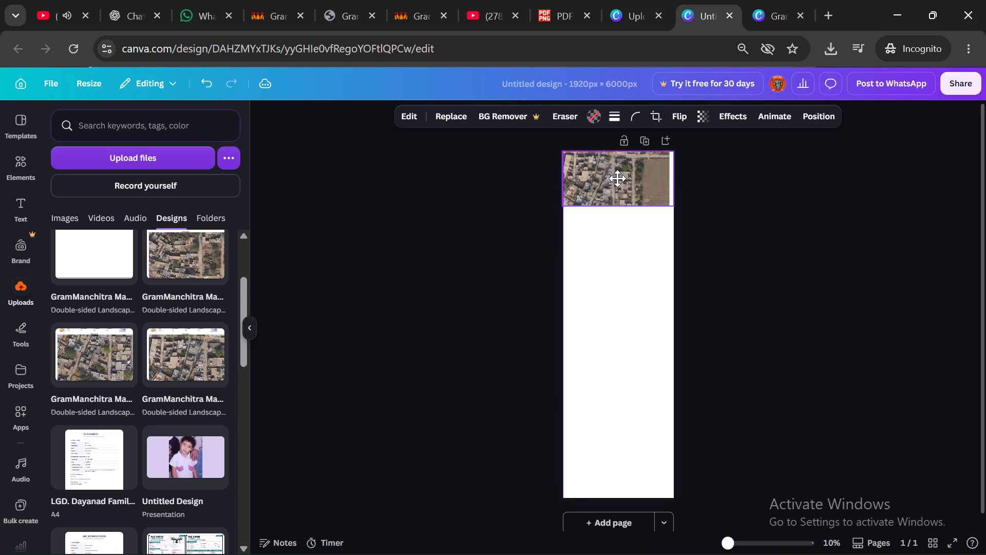
click(697, 253)
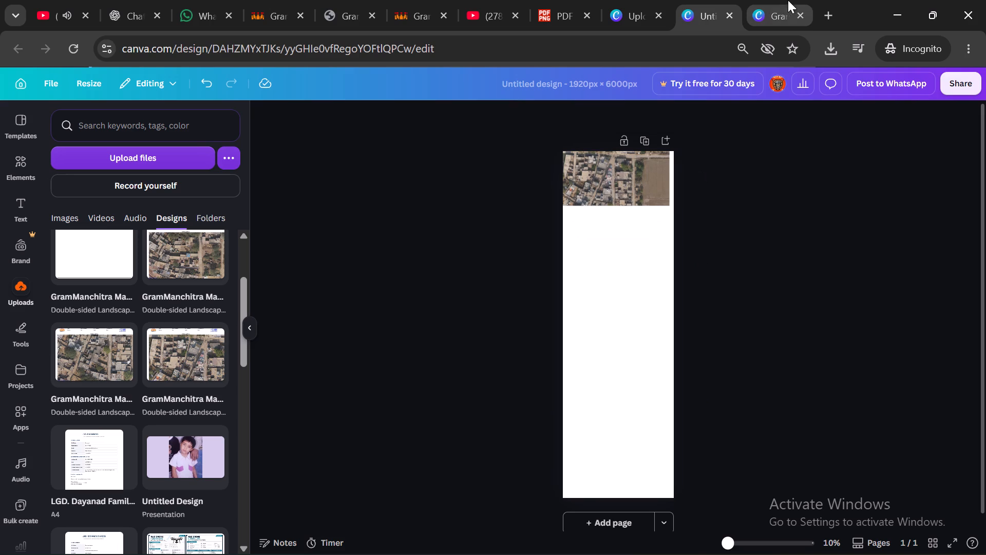
In the GramManchitra Mamanpura 4 design, insert the second-to-last-listed GramManchitra map and cut its aerial image.
click(759, 0)
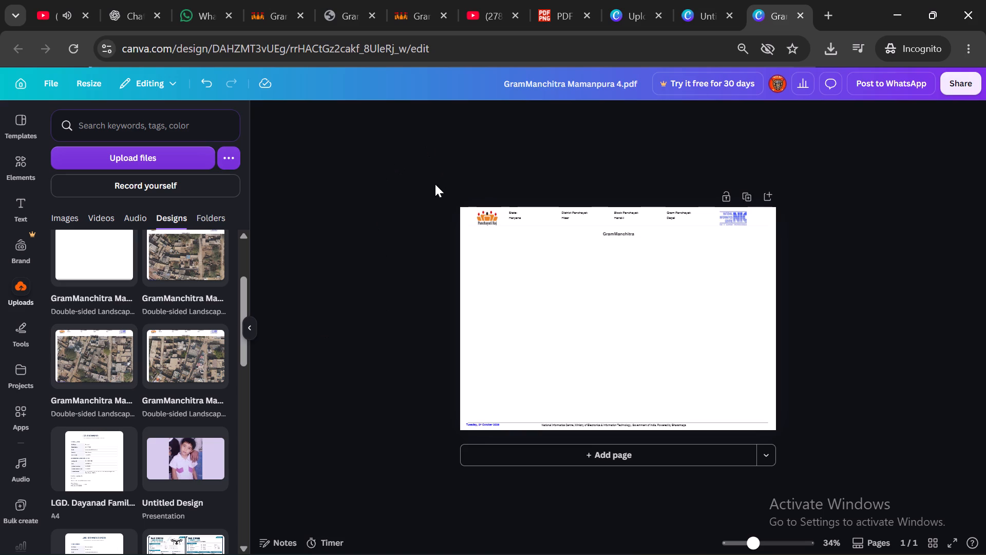
click(103, 360)
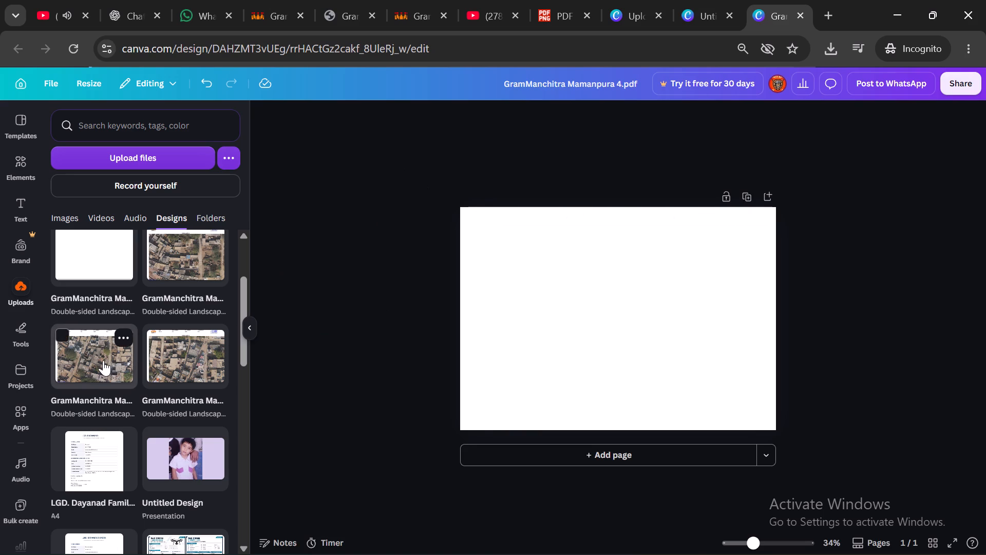
click(562, 362)
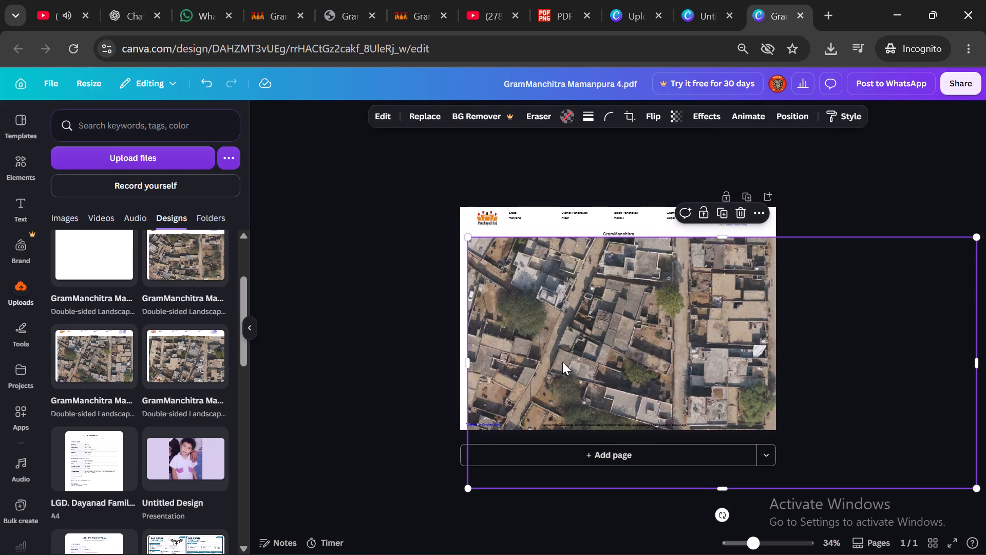
key(ctrl+x)
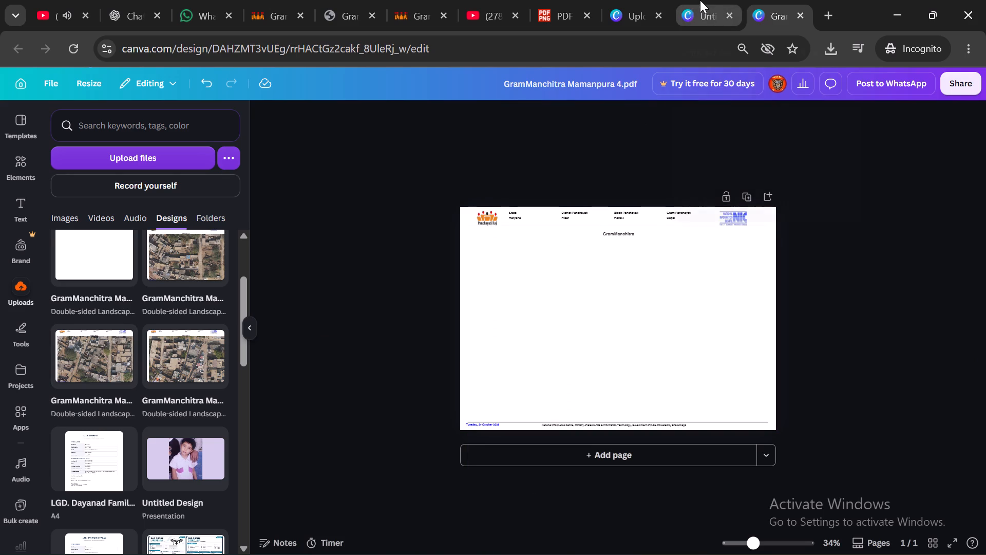
click(700, 0)
click(598, 338)
key(ctrl+v)
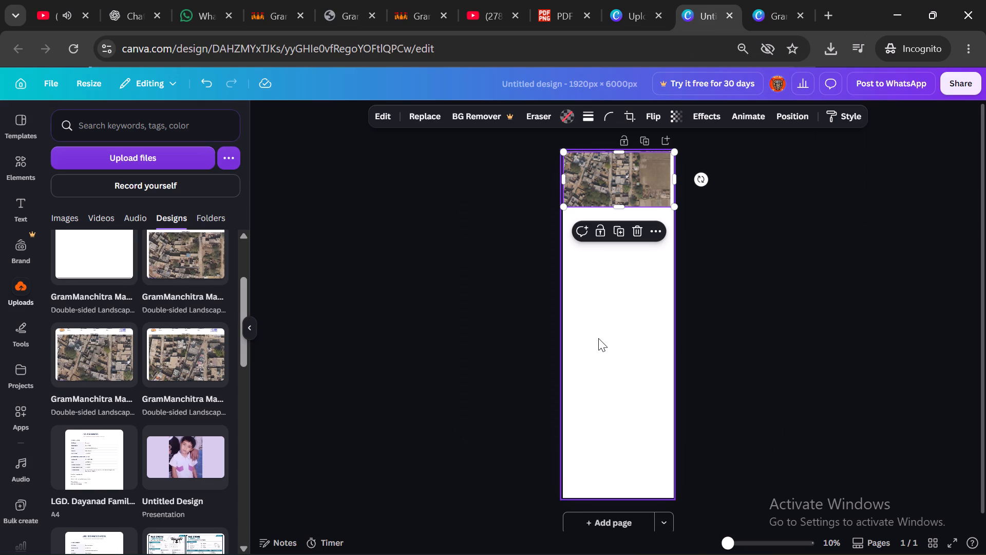
drag(625, 180, 625, 225)
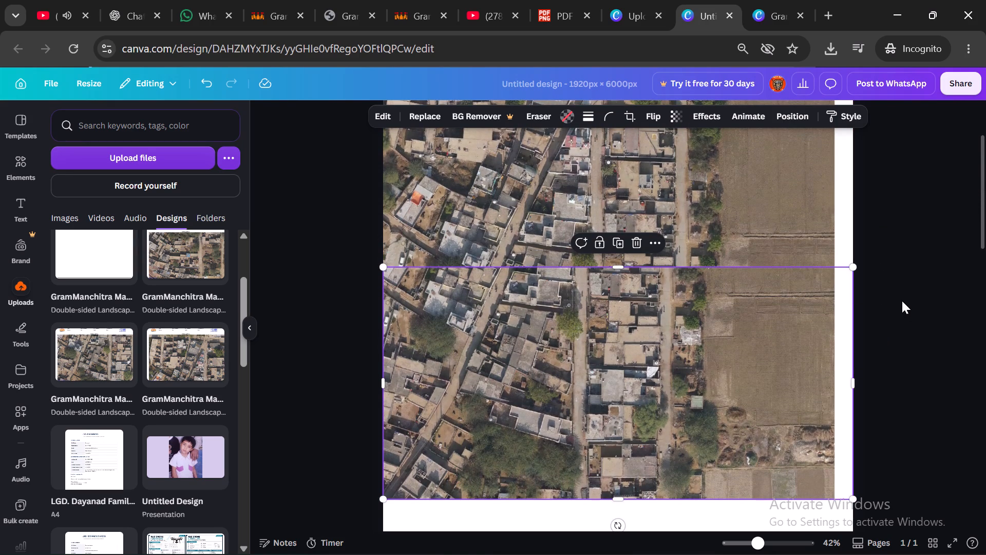
click(936, 267)
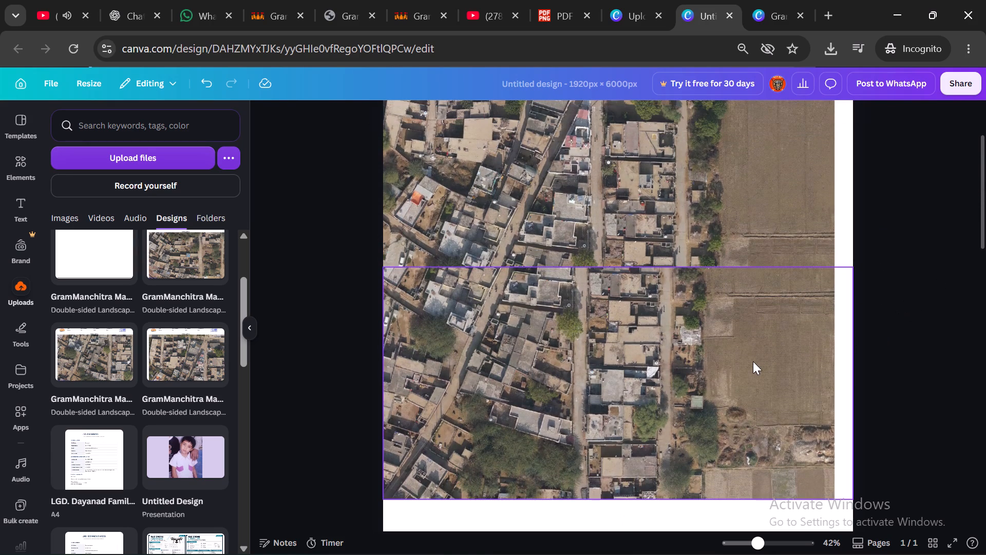
click(748, 360)
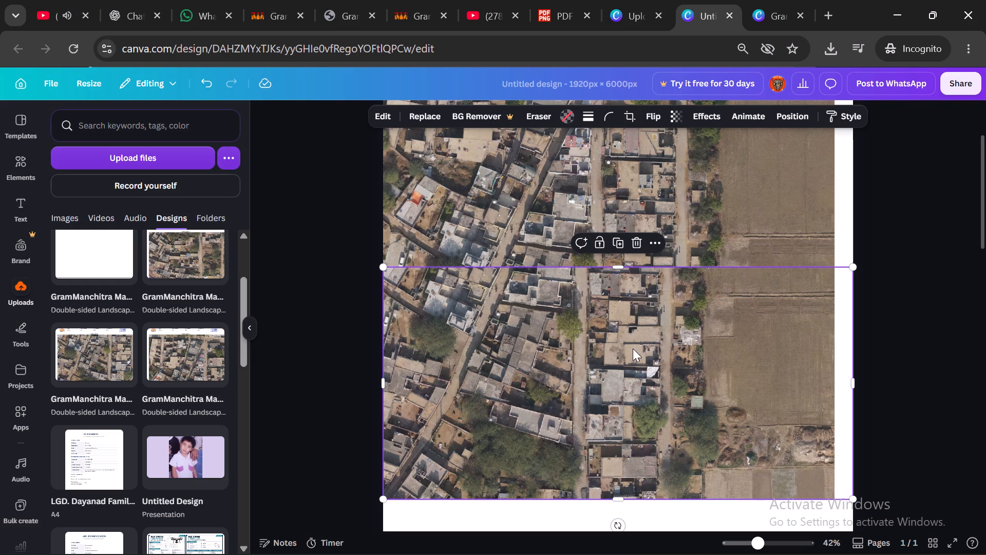
drag(644, 374, 661, 372)
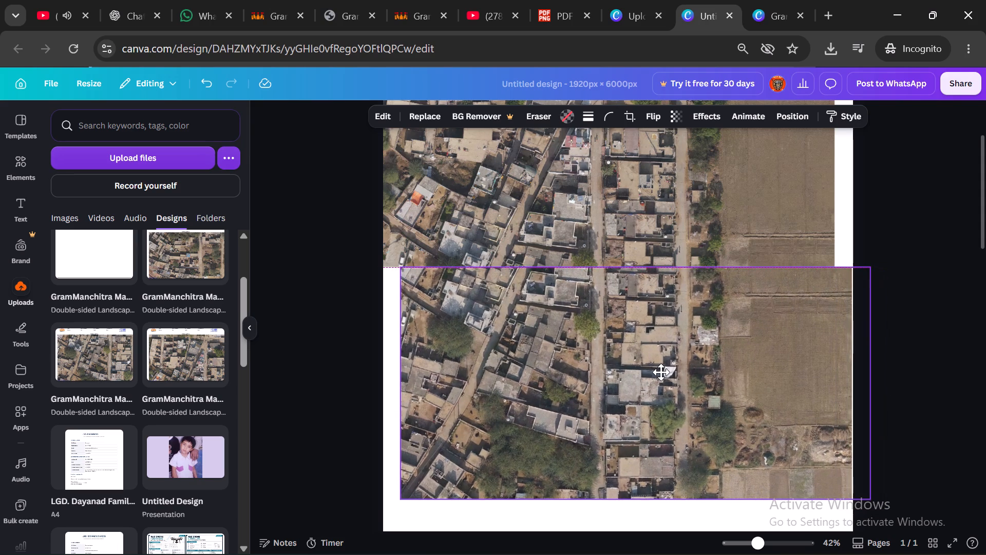
drag(661, 372, 644, 358)
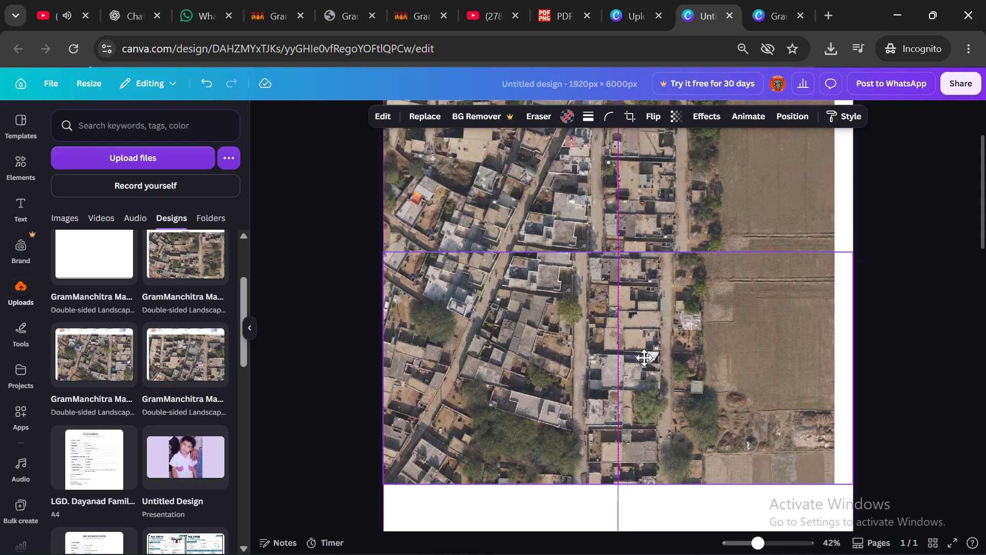
drag(644, 358, 648, 346)
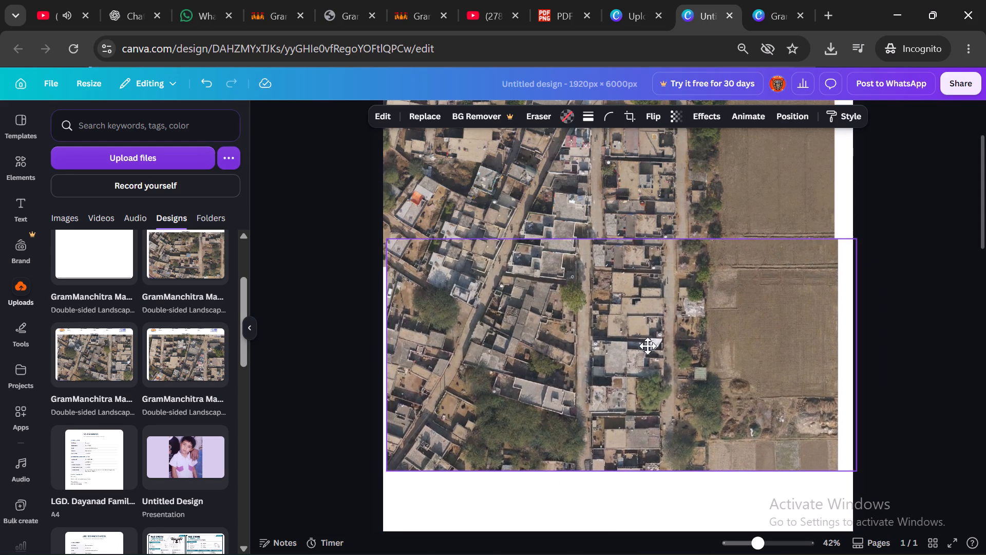
drag(648, 346, 648, 341)
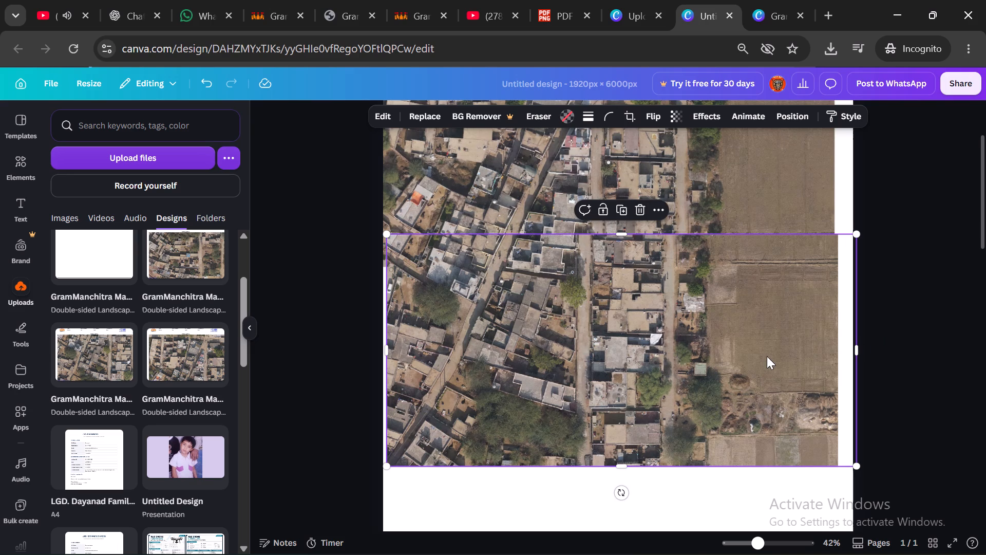
drag(767, 356, 779, 357)
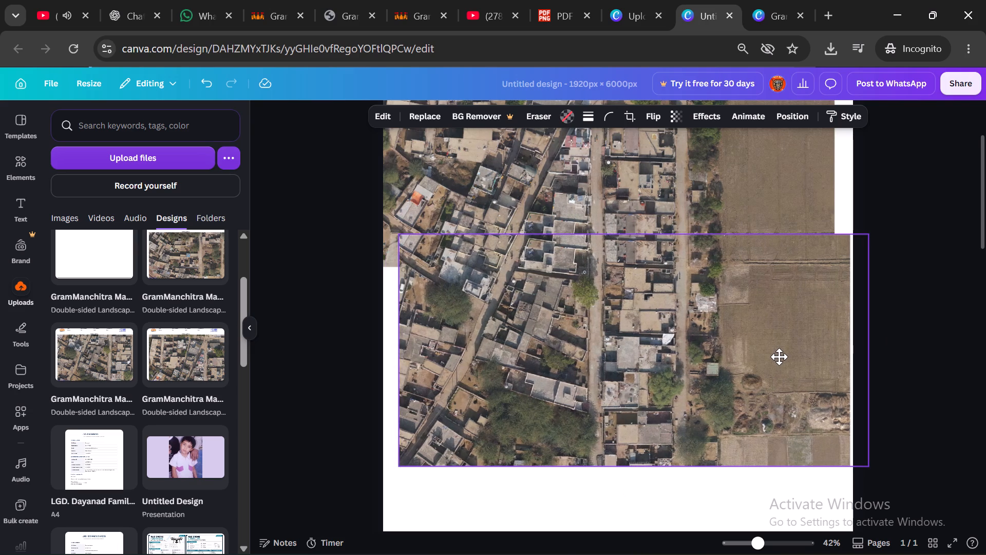
drag(779, 357, 781, 357)
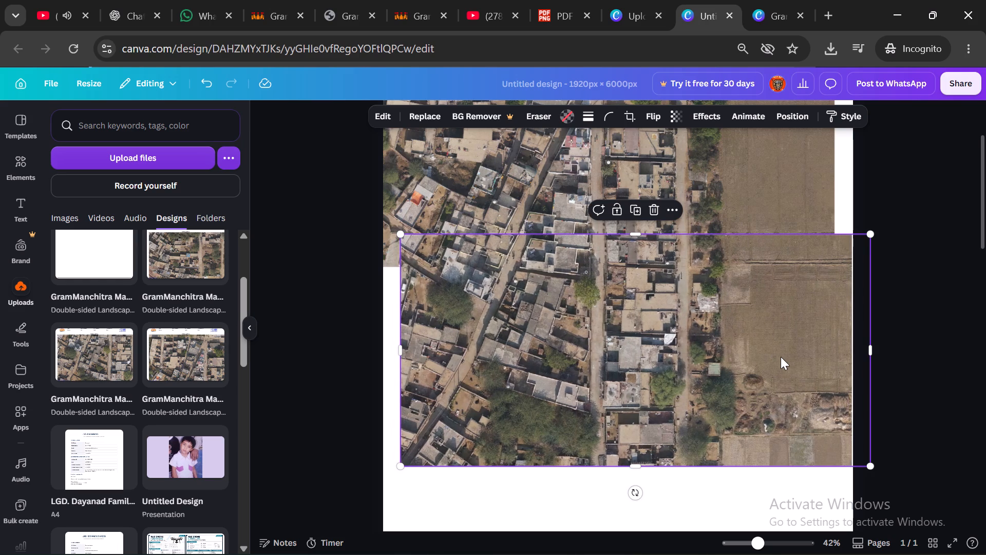
Enlarge the second aerial image to the page's left edge and nudge it back into alignment with the first image.
drag(403, 236, 385, 232)
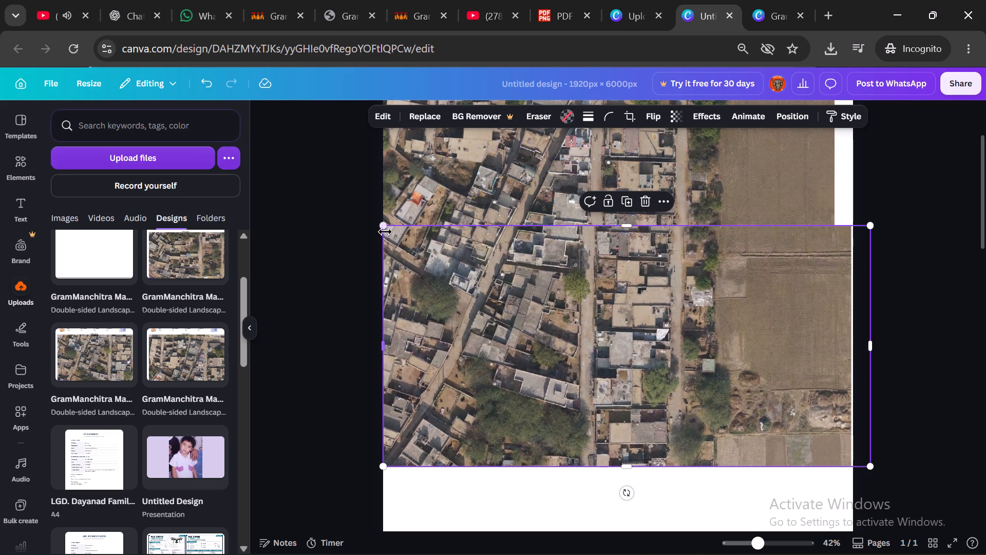
drag(638, 296, 646, 300)
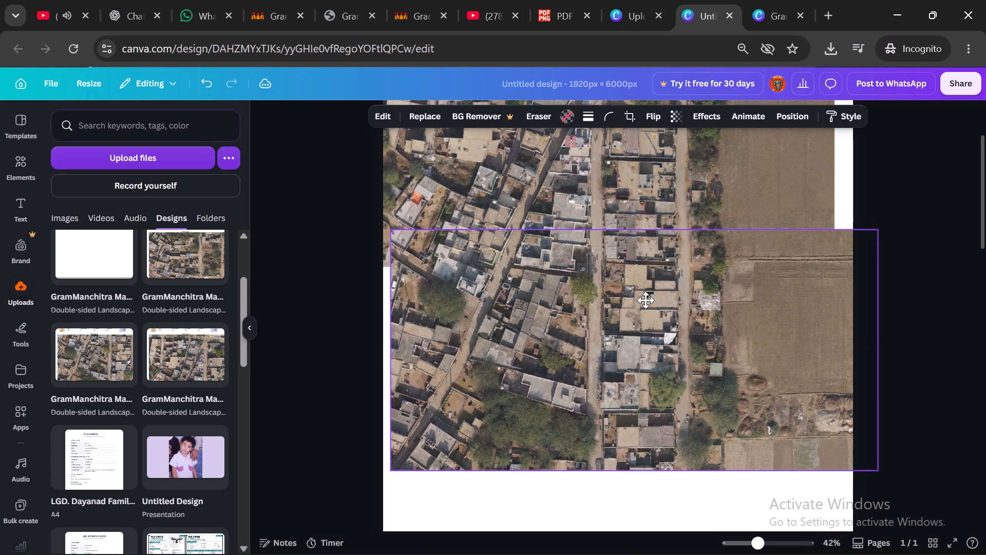
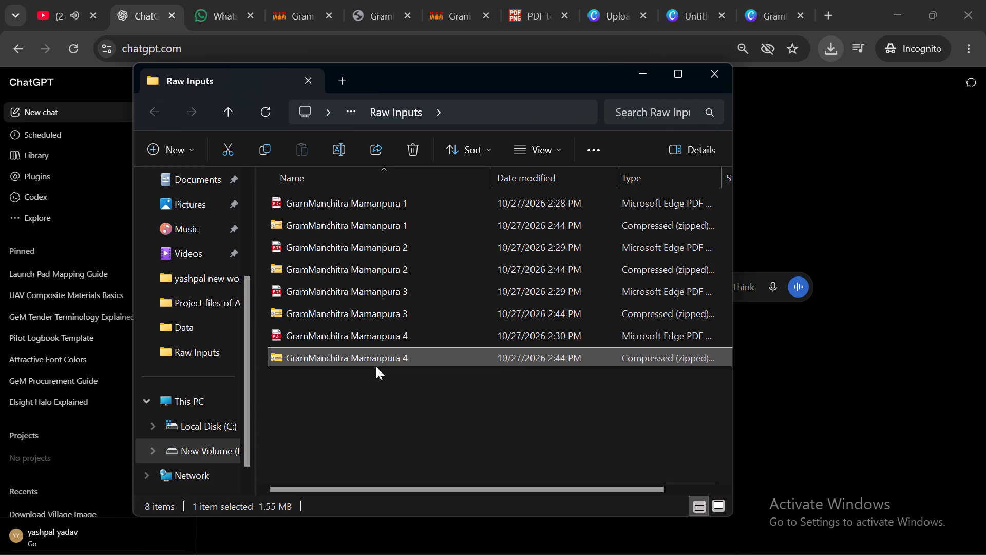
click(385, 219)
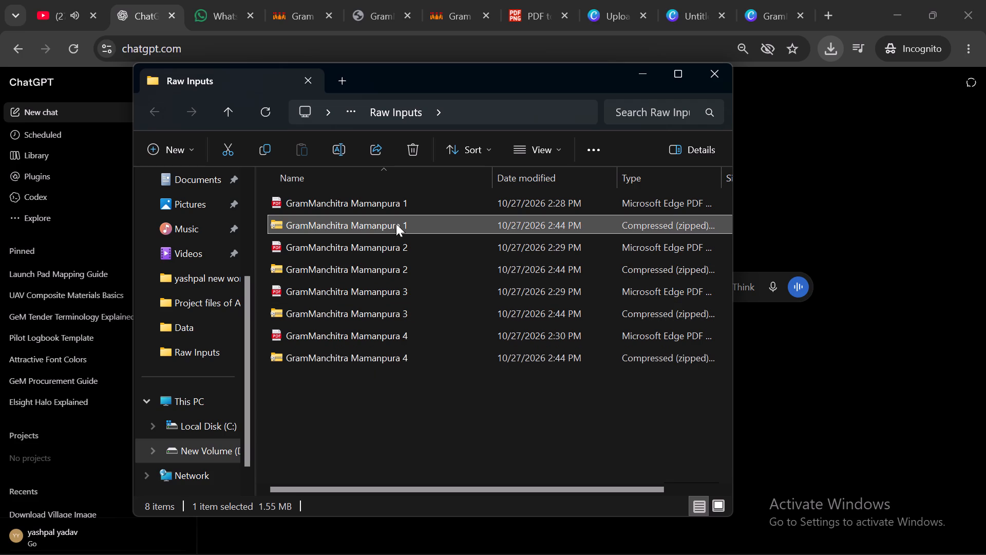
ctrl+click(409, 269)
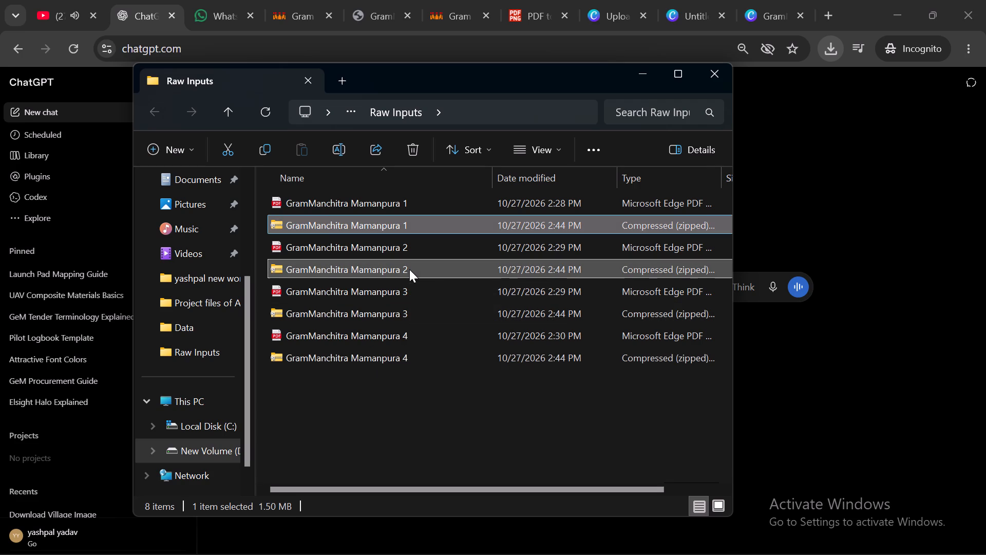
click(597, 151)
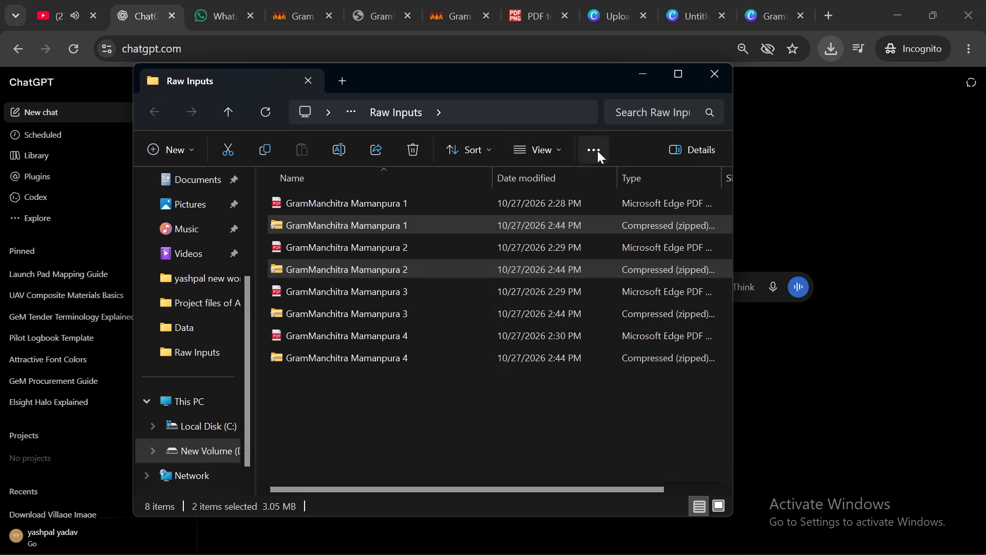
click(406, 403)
Select the four GramManchitra Mamanpura ZIP archives and extract them to the GramManchitra Mamanpura 1 folder in Raw Inputs.
click(680, 75)
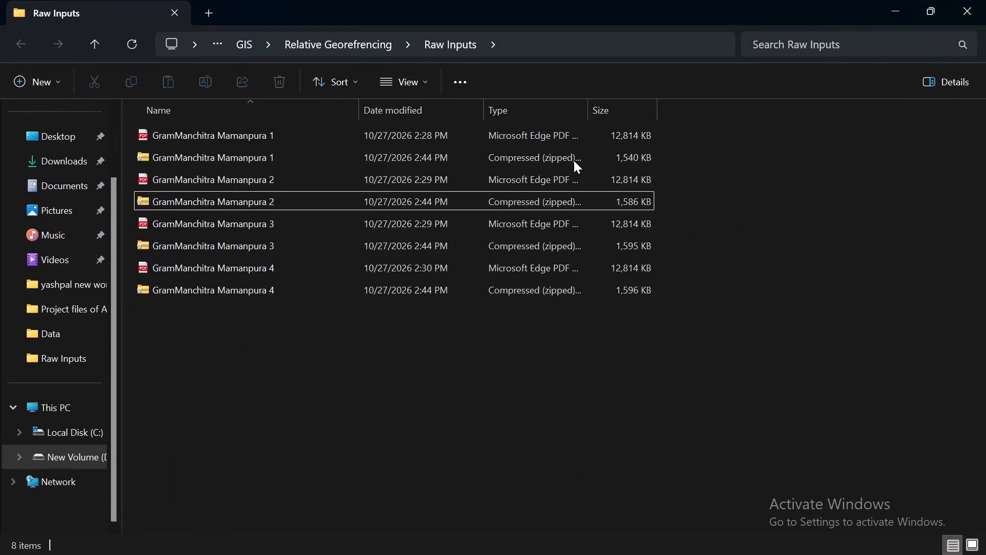
click(393, 165)
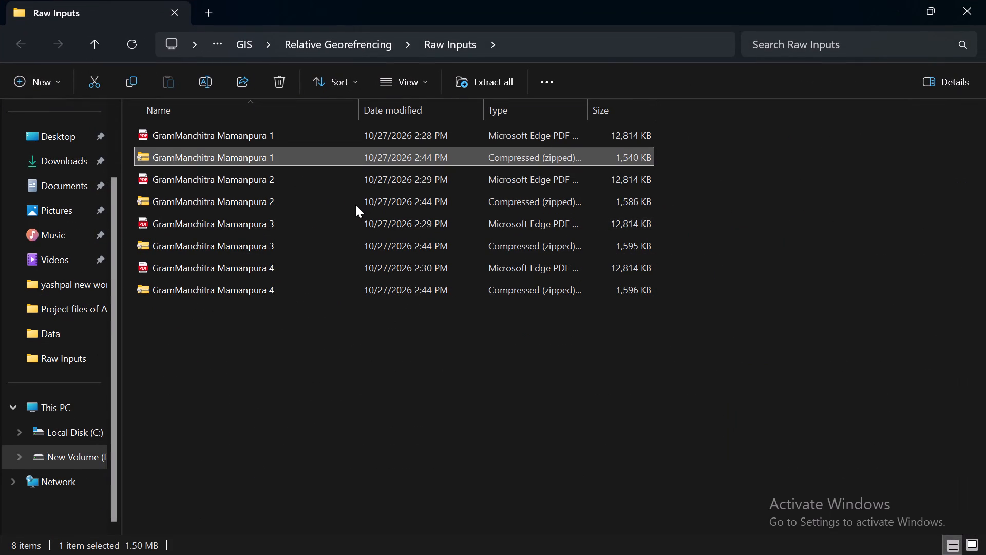
ctrl+click(337, 205)
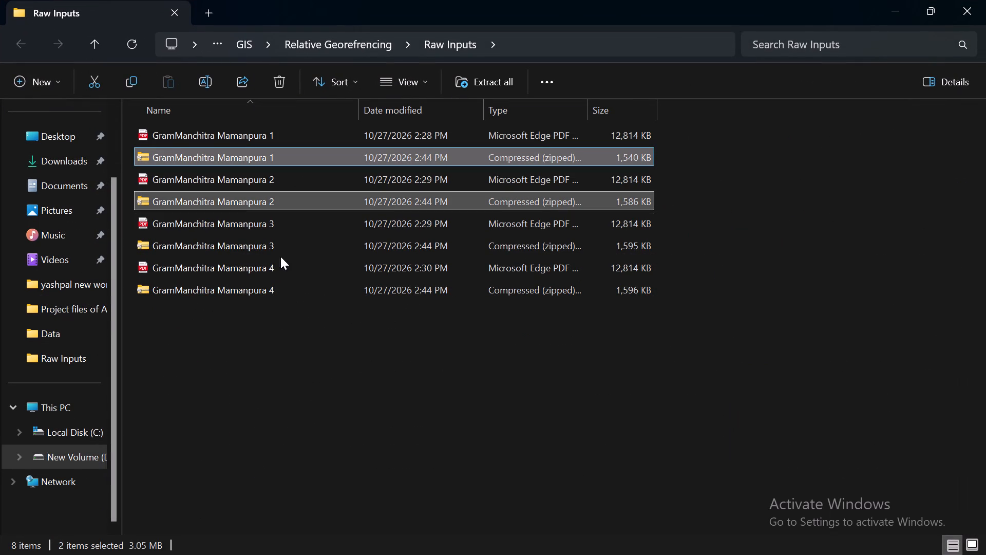
ctrl+click(276, 250)
ctrl+click(277, 291)
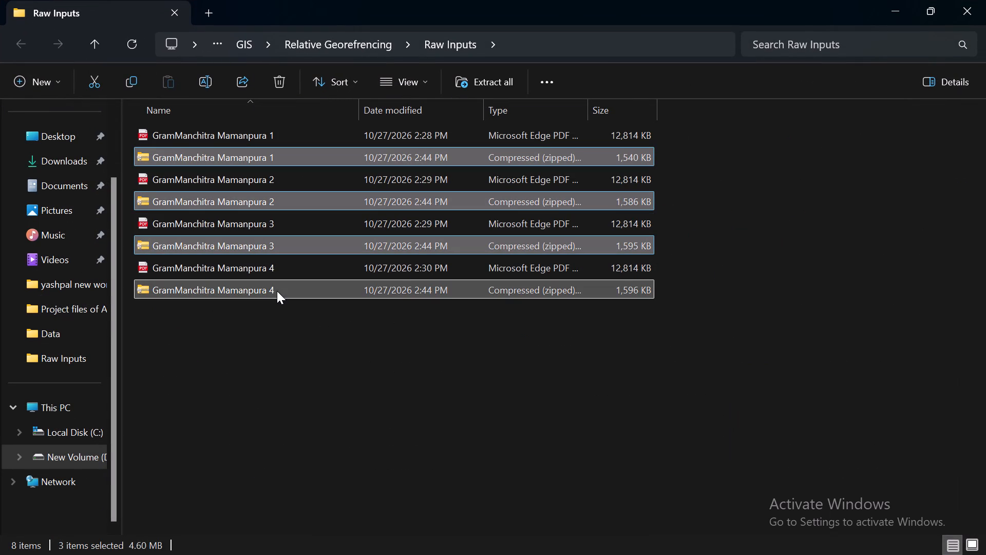
click(499, 86)
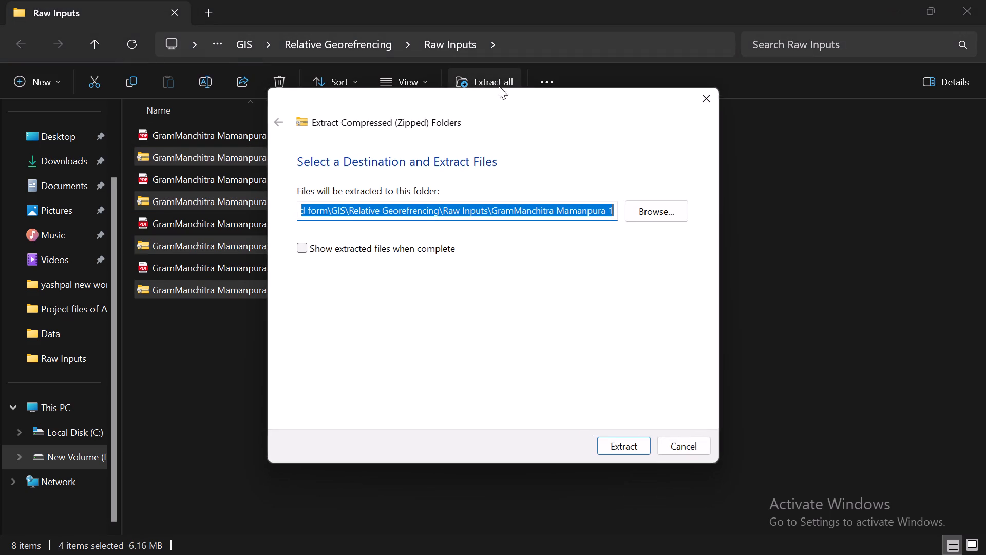
click(621, 448)
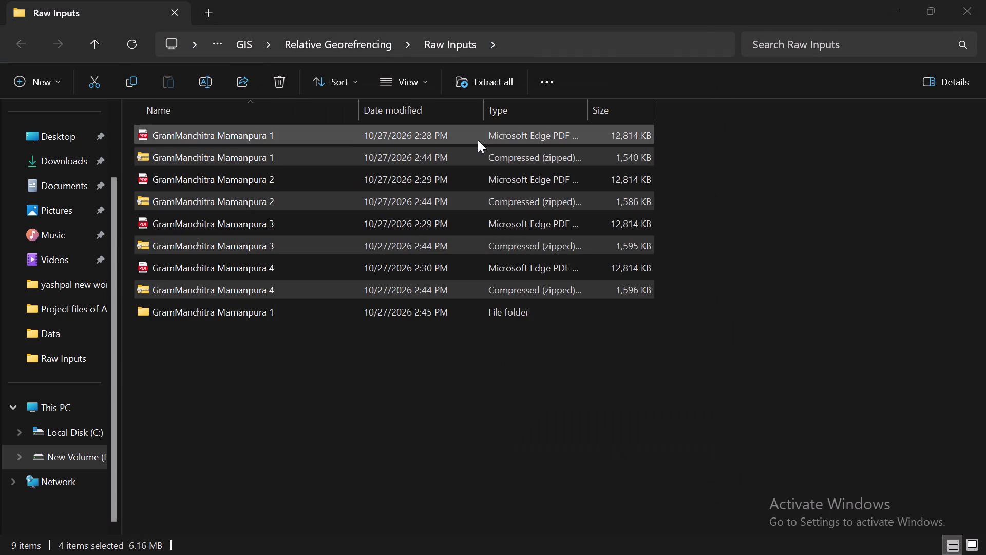
Extract the GramManchitra Mamanpura 2, 3 and 4 archives one by one, each into its own folder in Raw Inputs.
click(297, 203)
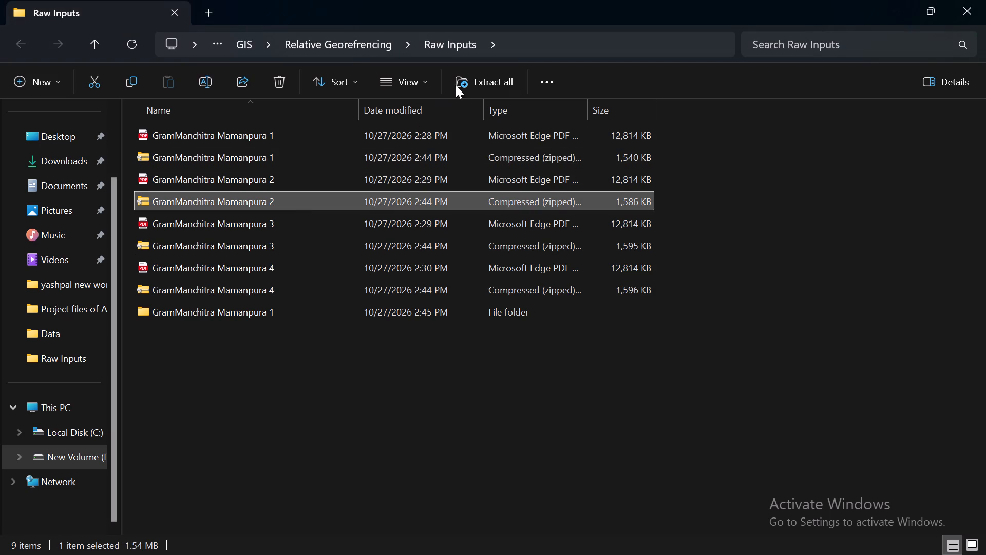
click(473, 81)
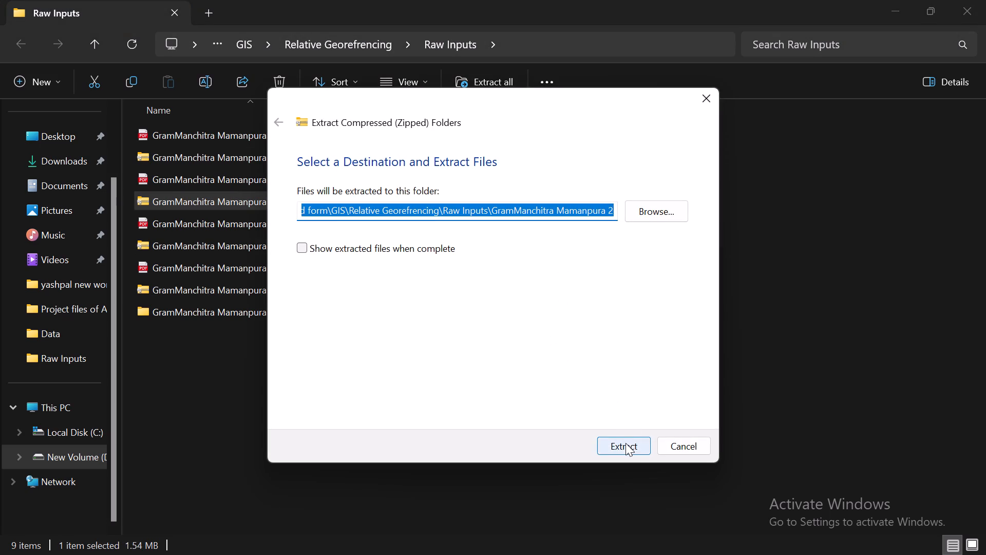
click(625, 443)
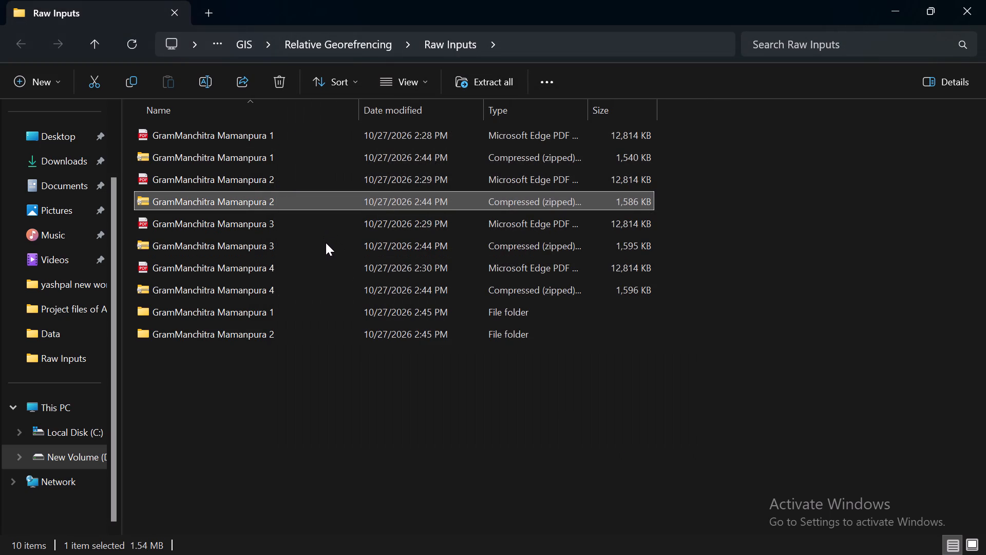
click(325, 246)
click(469, 84)
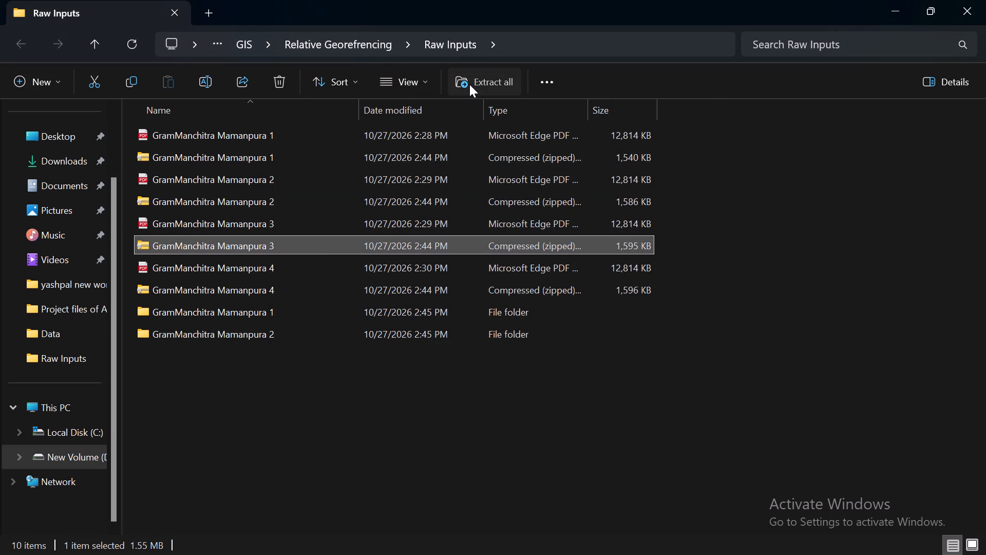
click(623, 447)
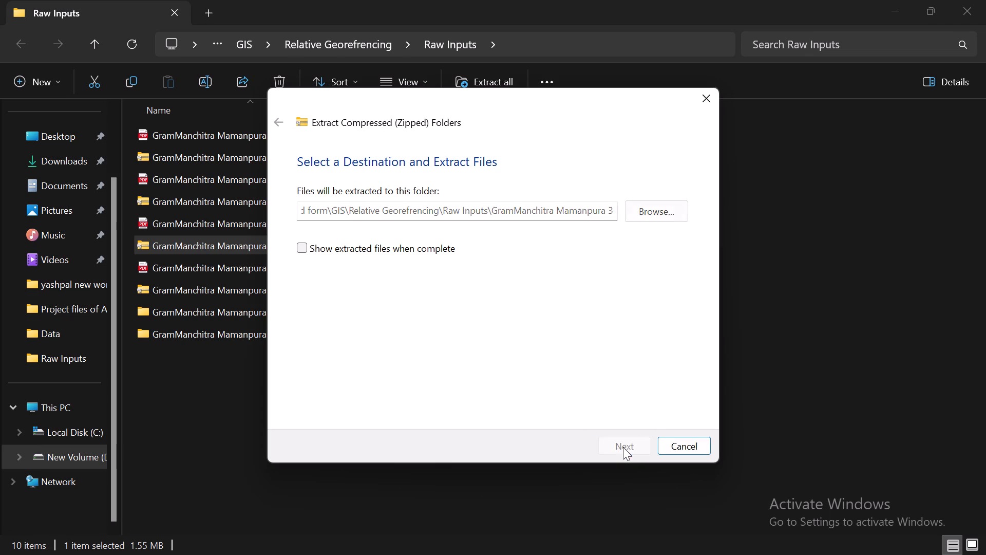
click(294, 284)
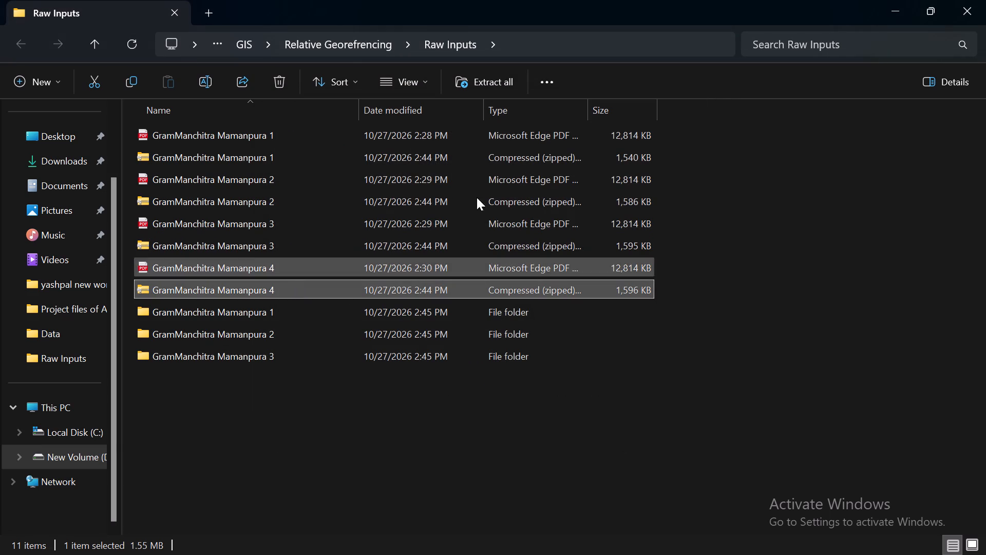
click(485, 75)
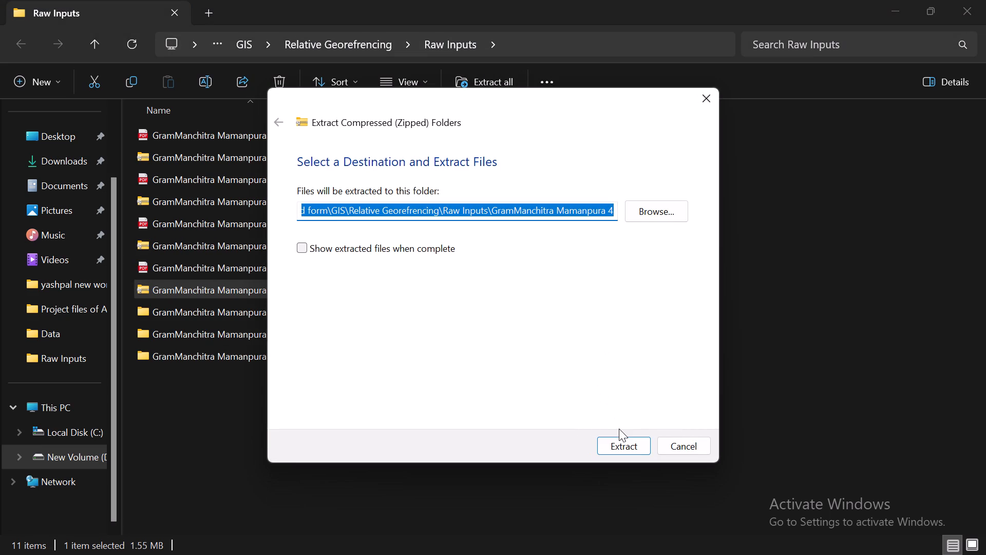
click(633, 447)
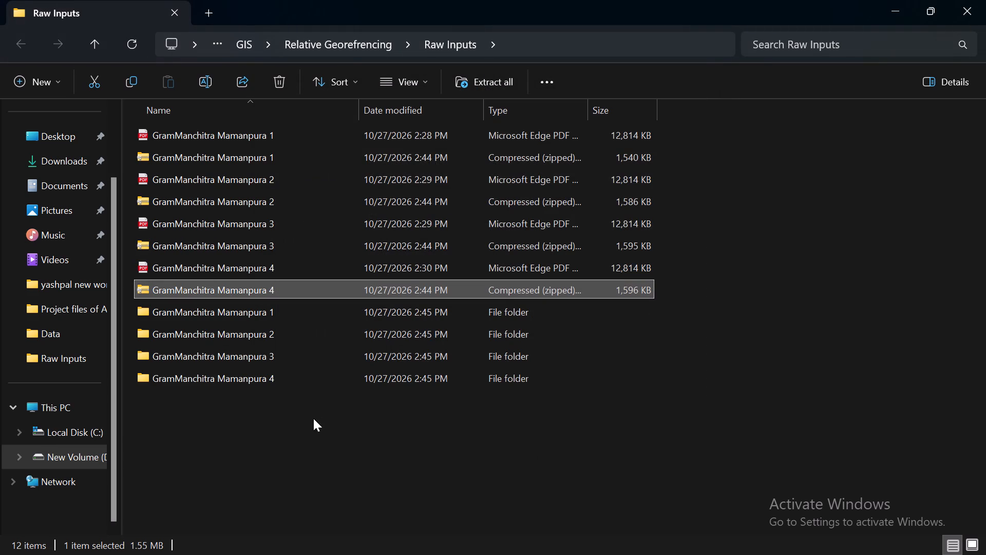
click(309, 418)
Permanently delete the four GramManchitra Mamanpura ZIP archives from the Raw Inputs folder.
click(340, 286)
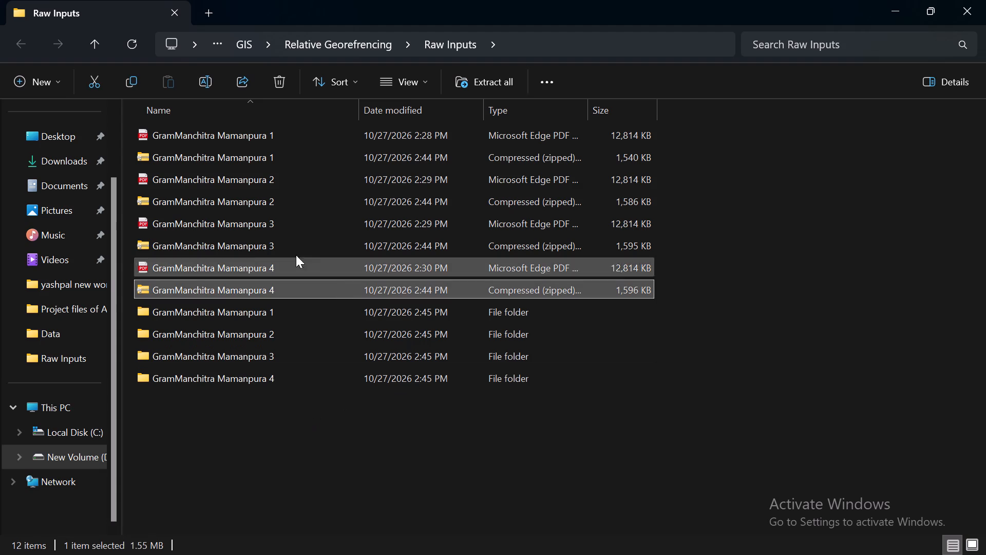
ctrl+click(244, 158)
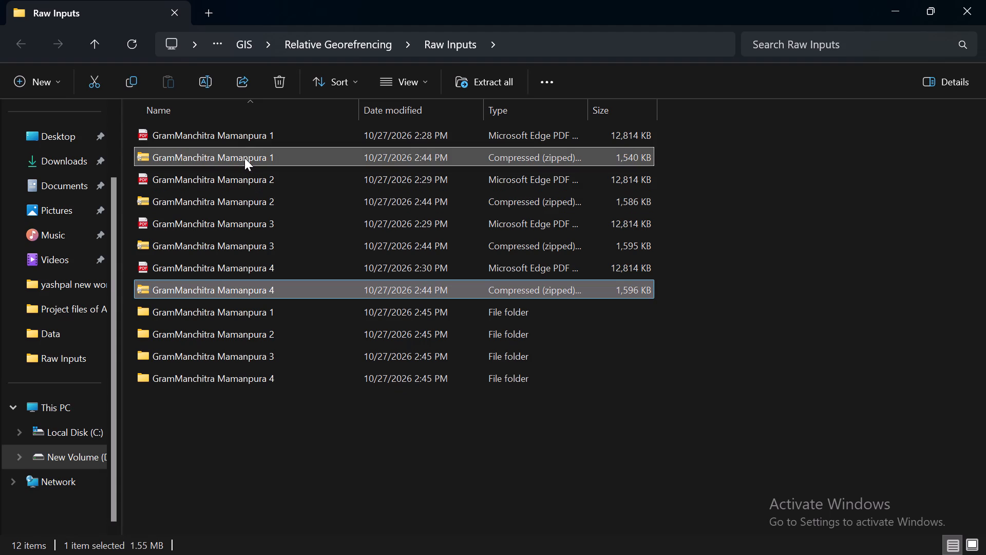
ctrl+click(258, 195)
ctrl+click(261, 249)
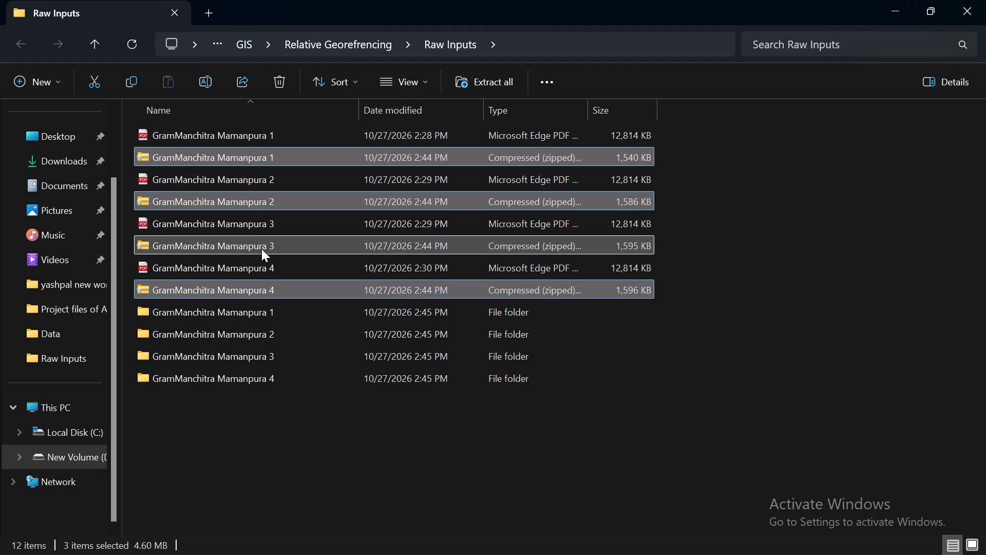
key(shift+Delete)
key(Return)
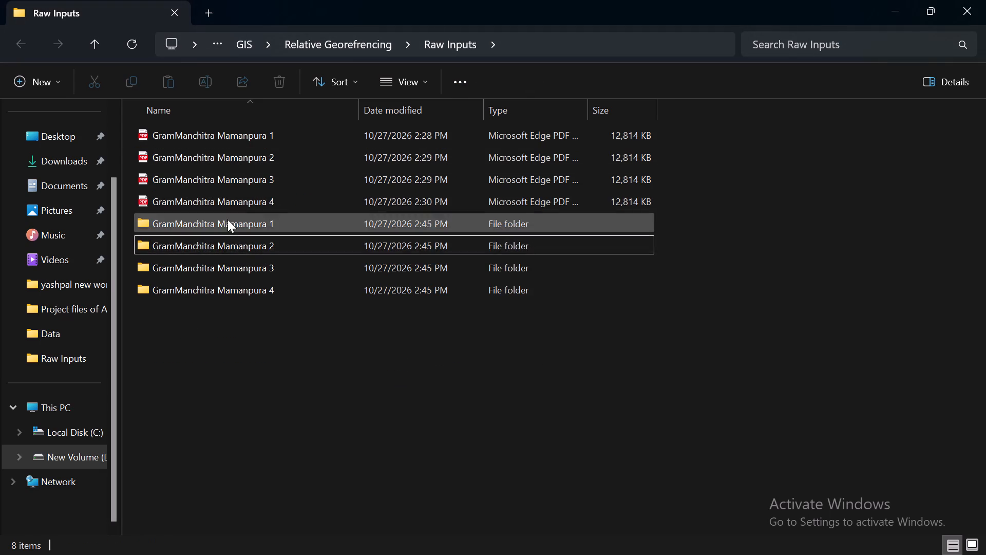
Move the GramManchitra Mamanpura 1-1 image out of the GramManchitra Mamanpura 1 folder into Raw Inputs.
double_click(224, 220)
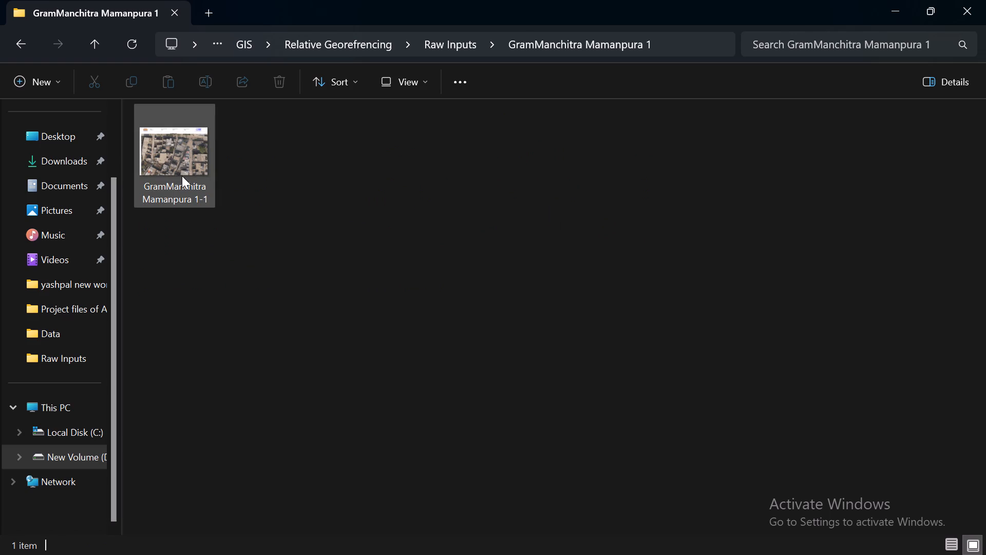
click(182, 176)
key(ctrl+x)
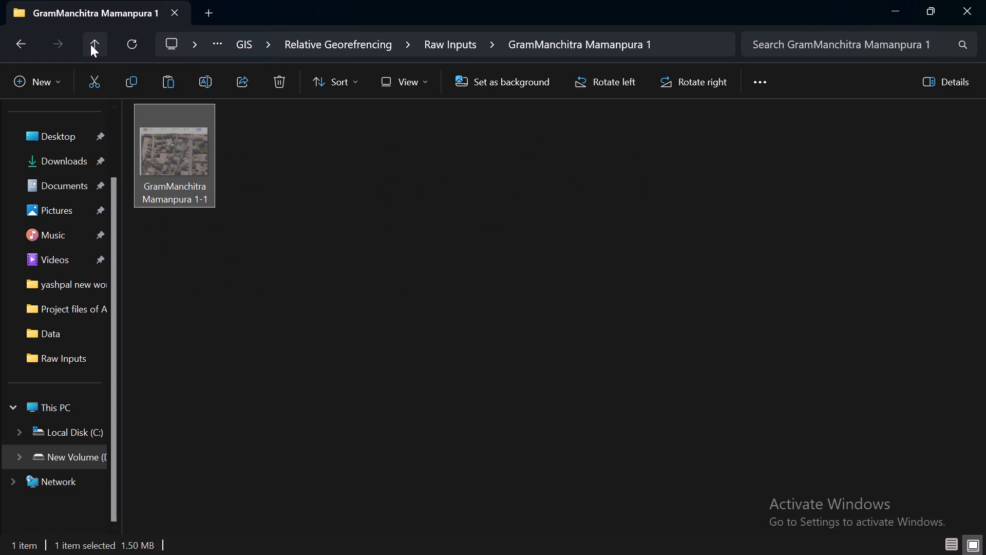
click(91, 44)
click(238, 319)
key(ctrl+v)
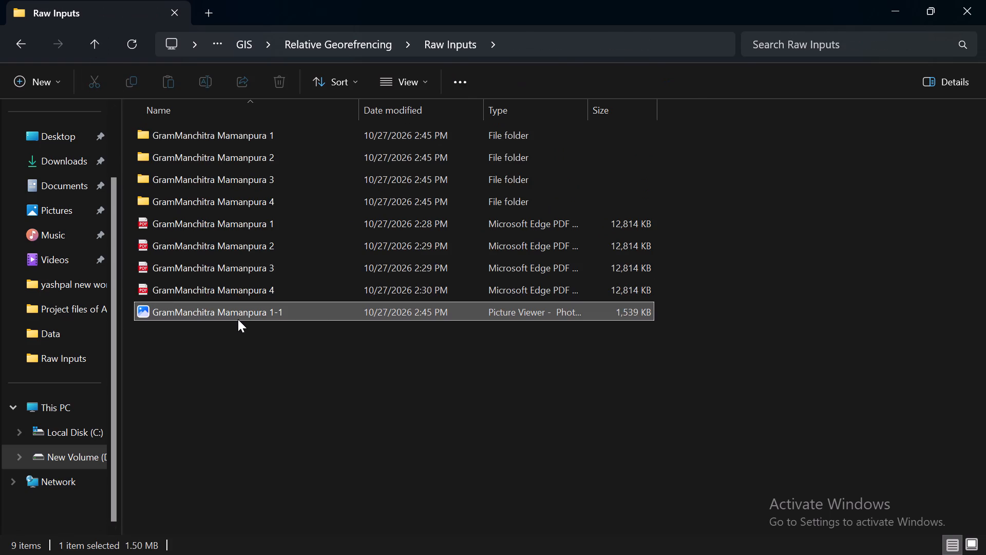
Move the GramManchitra Mamanpura 2-1 image out of the GramManchitra Mamanpura 2 folder into Raw Inputs.
double_click(194, 160)
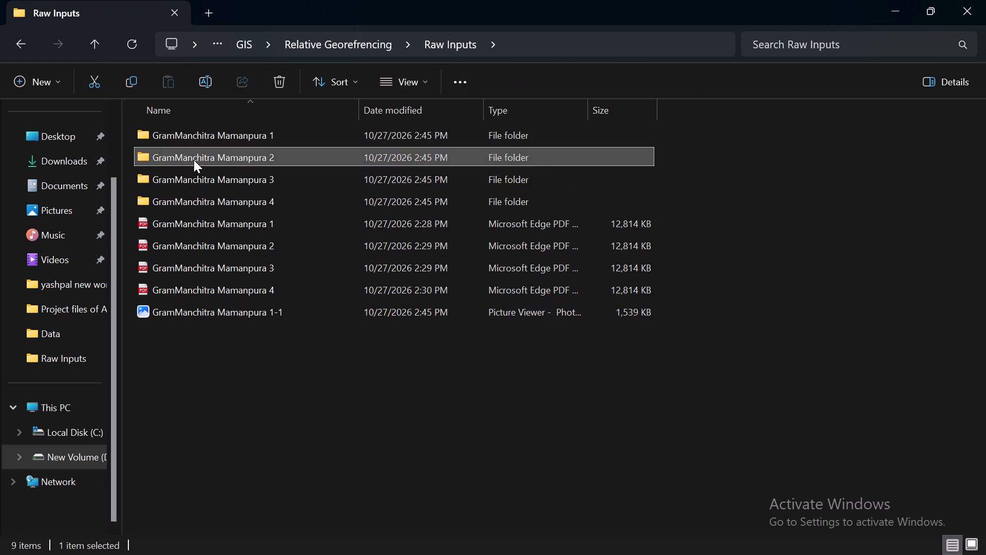
click(179, 150)
key(ctrl+x)
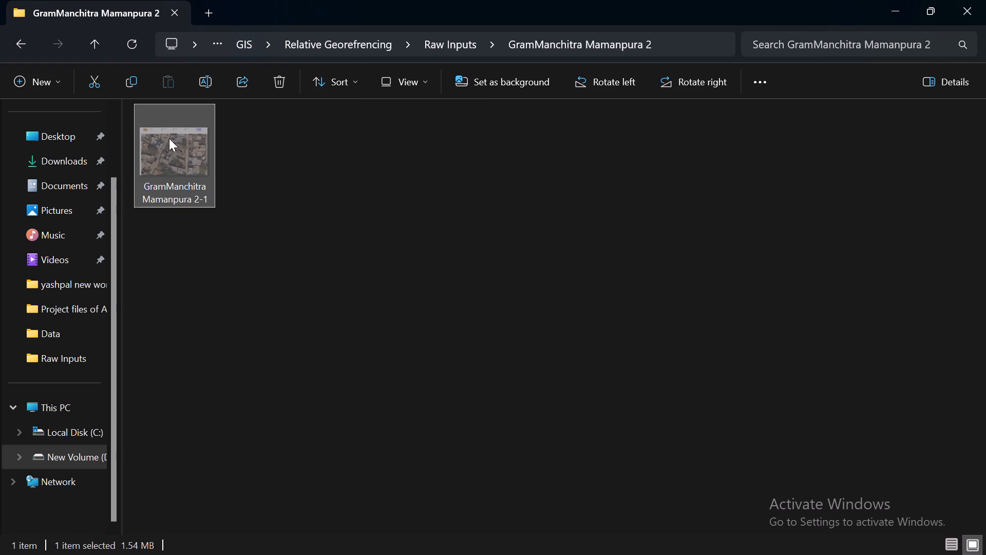
click(89, 41)
click(271, 379)
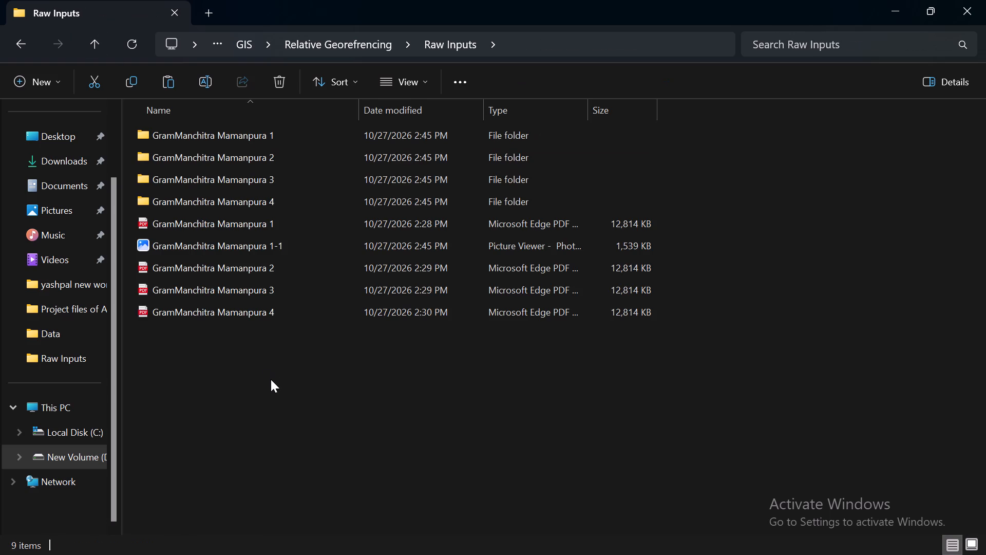
key(ctrl+v)
Move the GramManchitra Mamanpura 3-1 image out of the GramManchitra Mamanpura 3 folder into Raw Inputs.
double_click(205, 175)
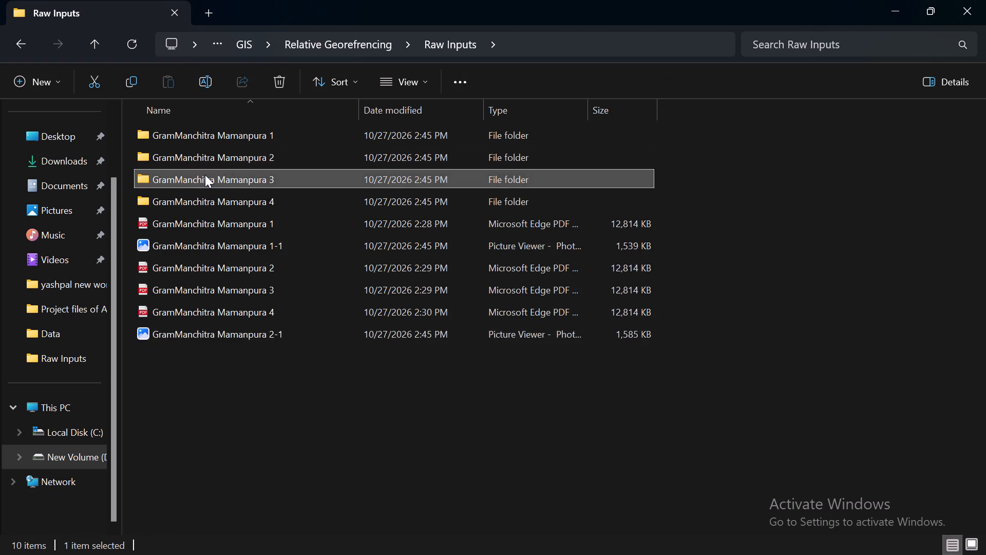
click(182, 157)
key(ctrl+x)
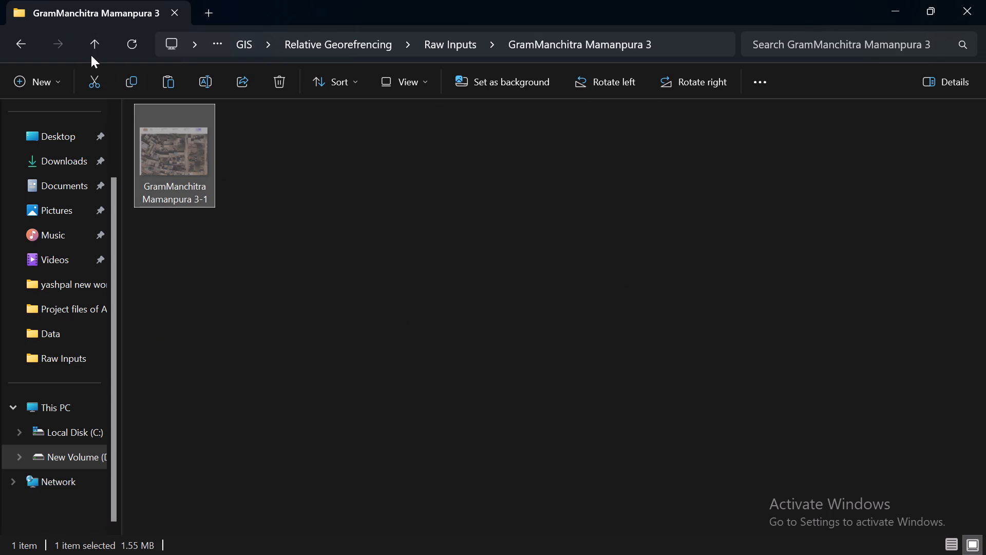
click(95, 48)
click(243, 382)
key(ctrl+v)
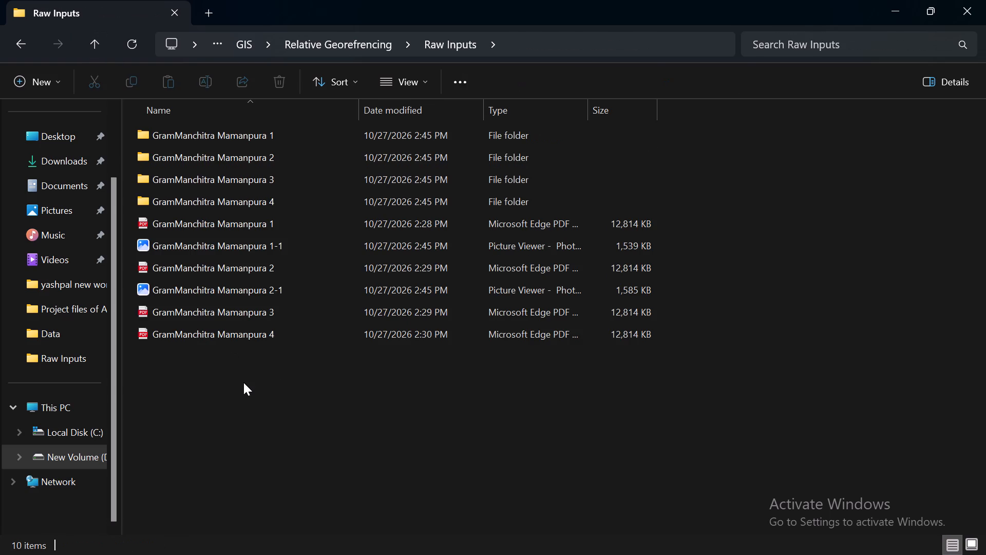
Move the GramManchitra Mamanpura 4-1 image out of the GramManchitra Mamanpura 4 folder into Raw Inputs.
double_click(189, 198)
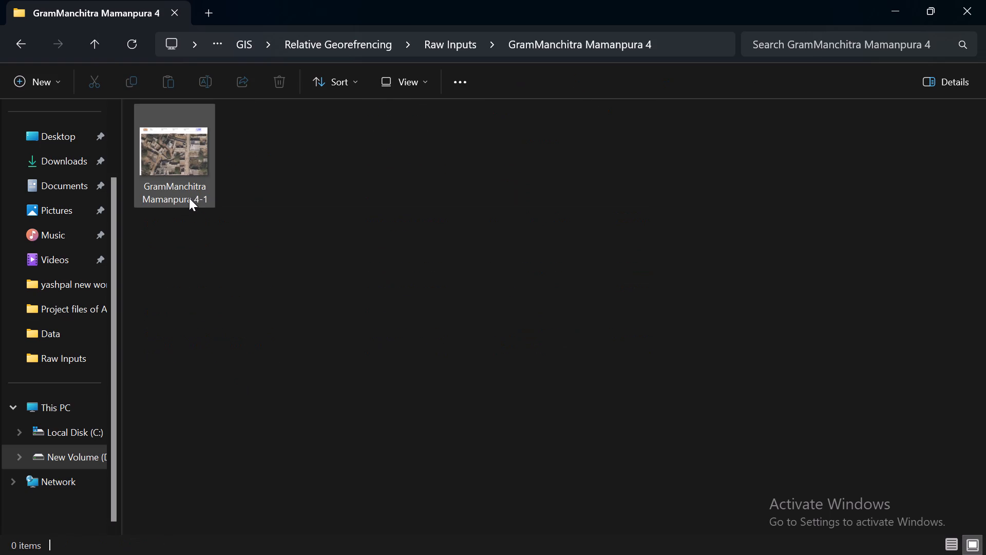
click(178, 159)
key(ctrl+x)
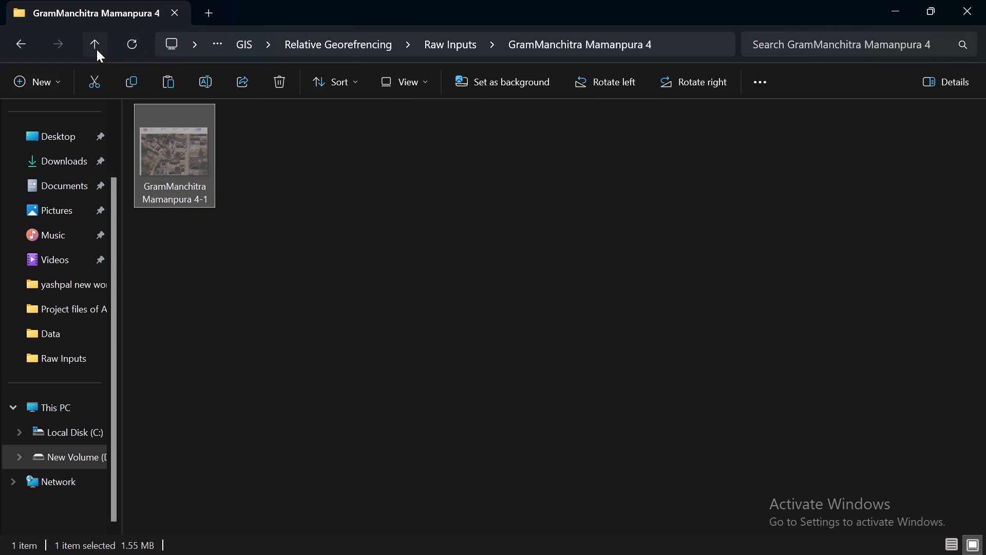
click(97, 49)
click(267, 440)
key(ctrl+v)
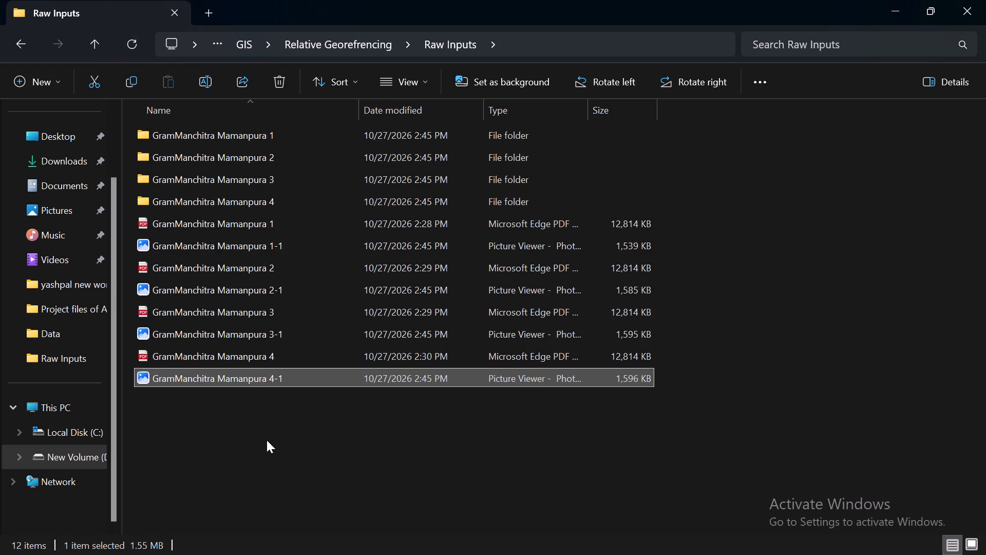
click(366, 477)
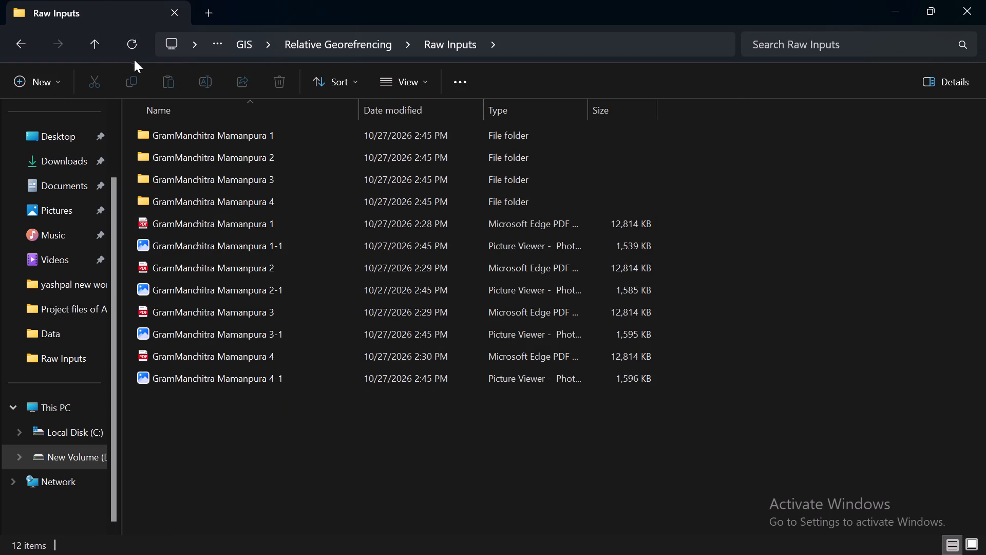
Refresh Raw Inputs and permanently delete the four emptied GramManchitra Mamanpura folders.
click(131, 42)
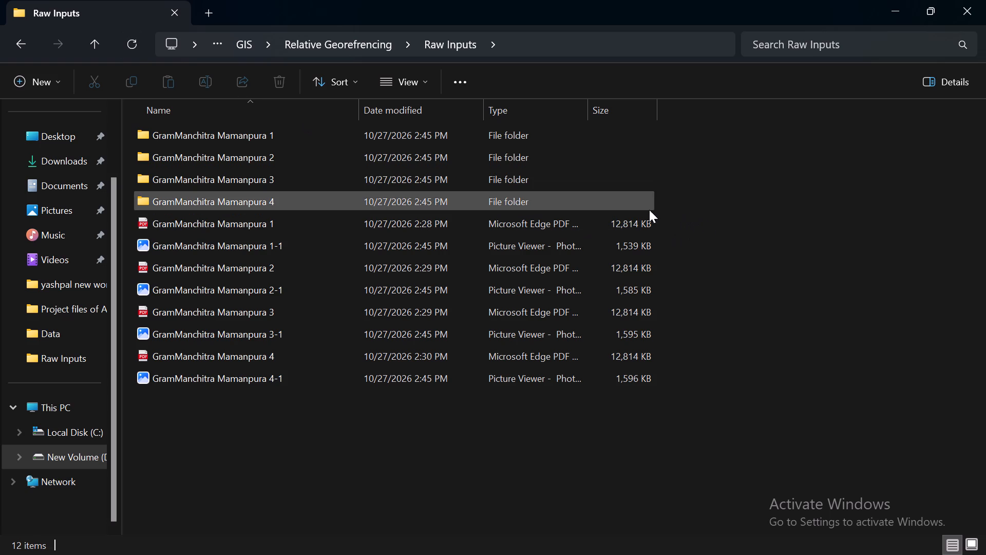
drag(686, 206, 395, 138)
key(shift+Delete)
key(Return)
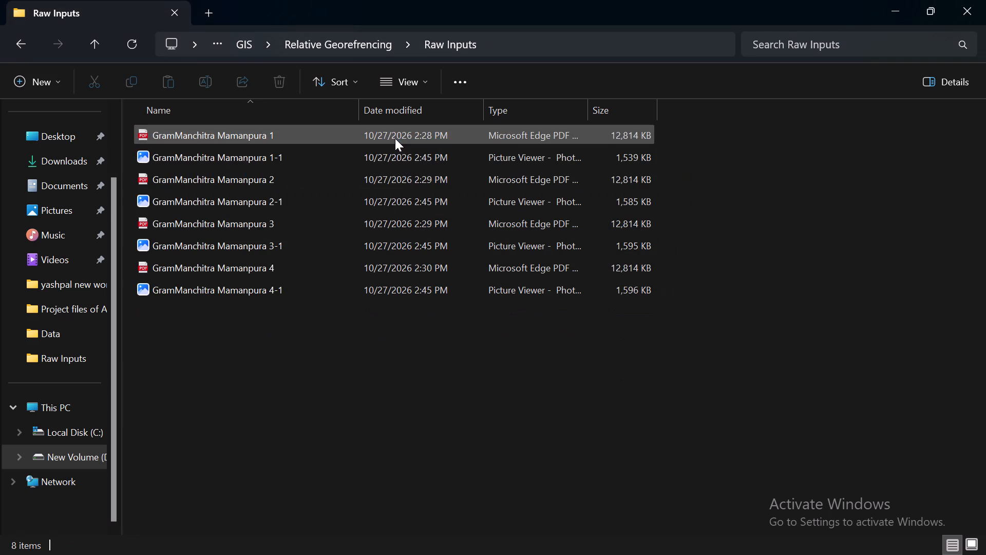
click(332, 431)
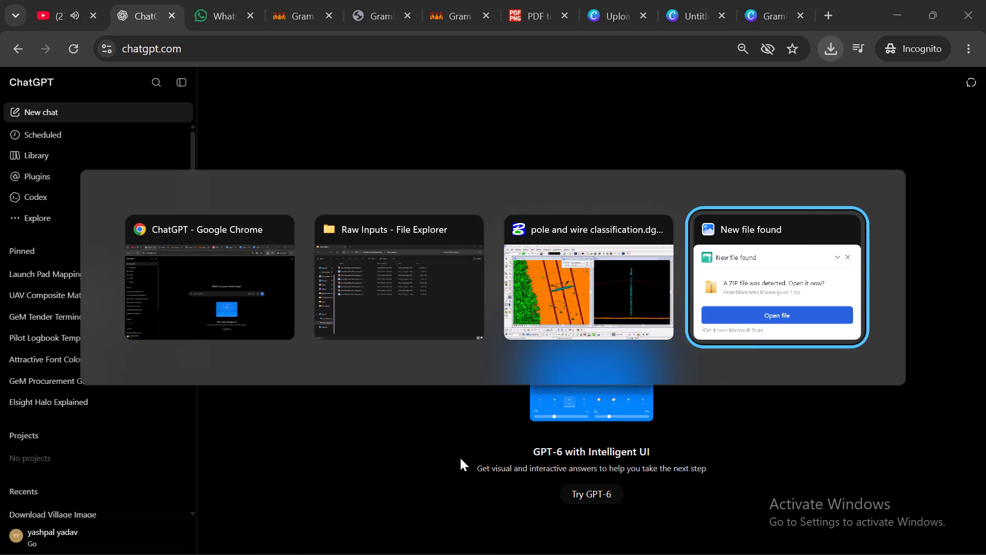
click(239, 293)
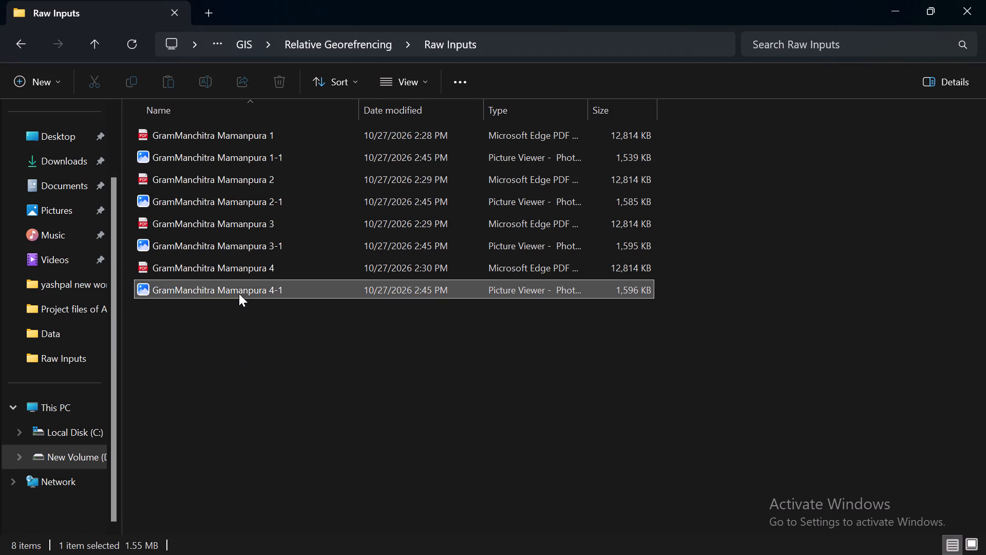
ctrl+click(214, 243)
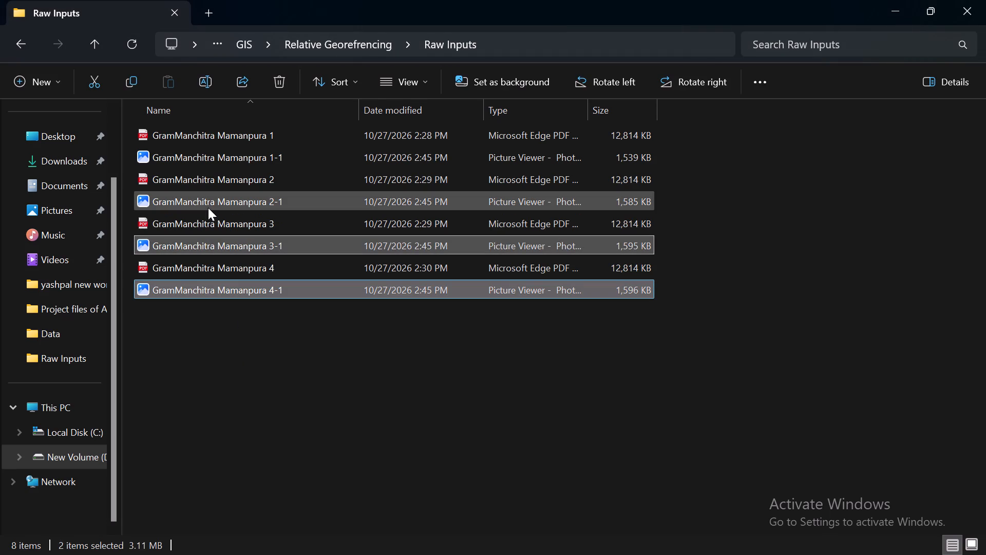
ctrl+click(208, 204)
ctrl+click(203, 160)
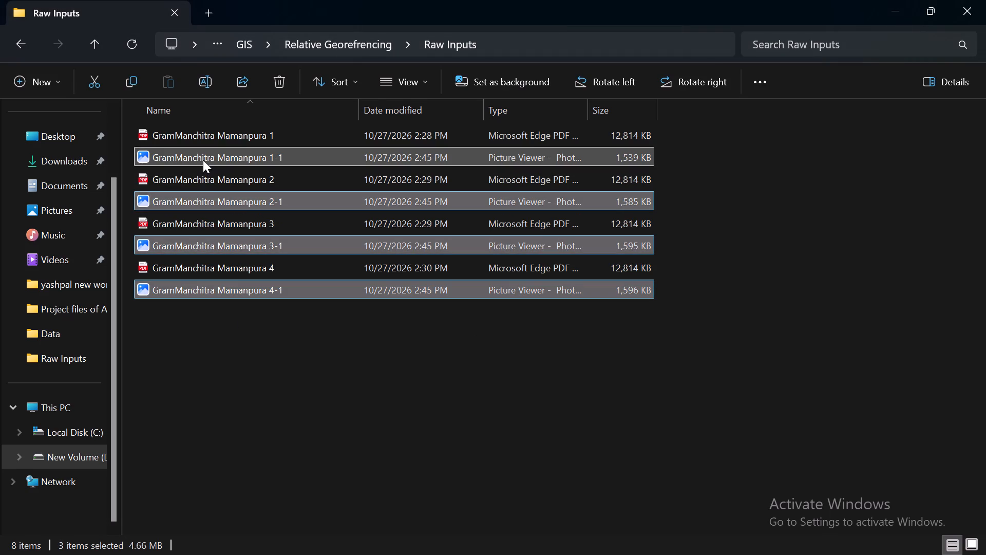
drag(212, 199, 667, 536)
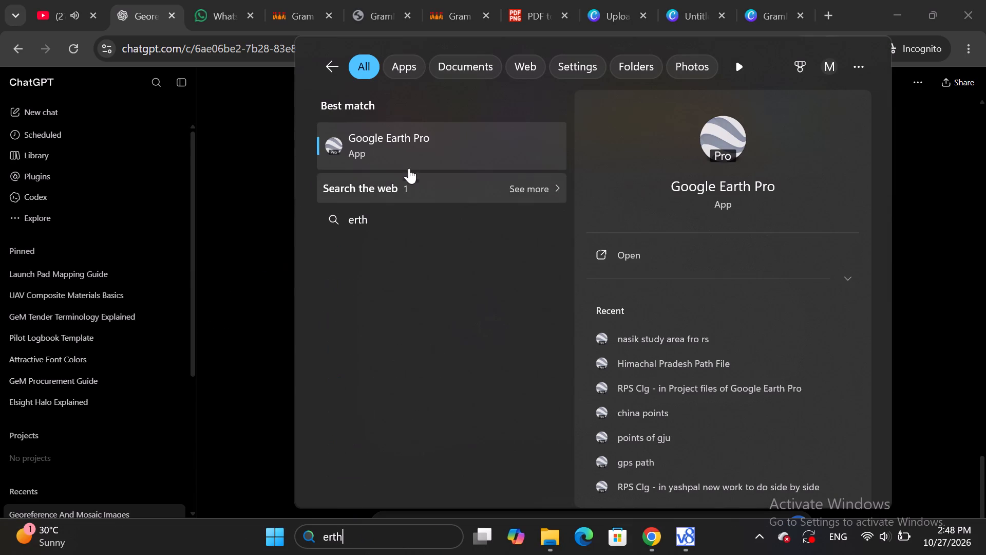
click(408, 157)
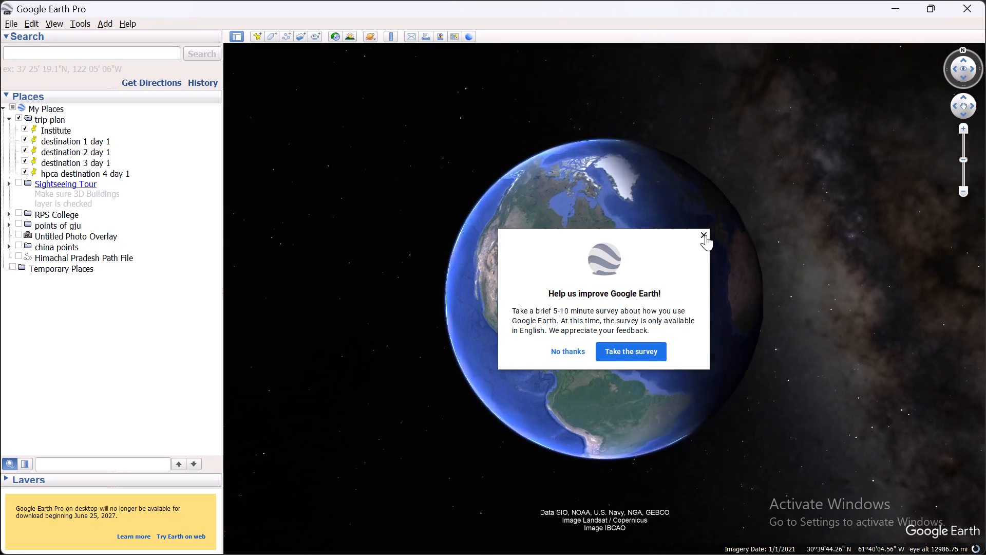
click(706, 235)
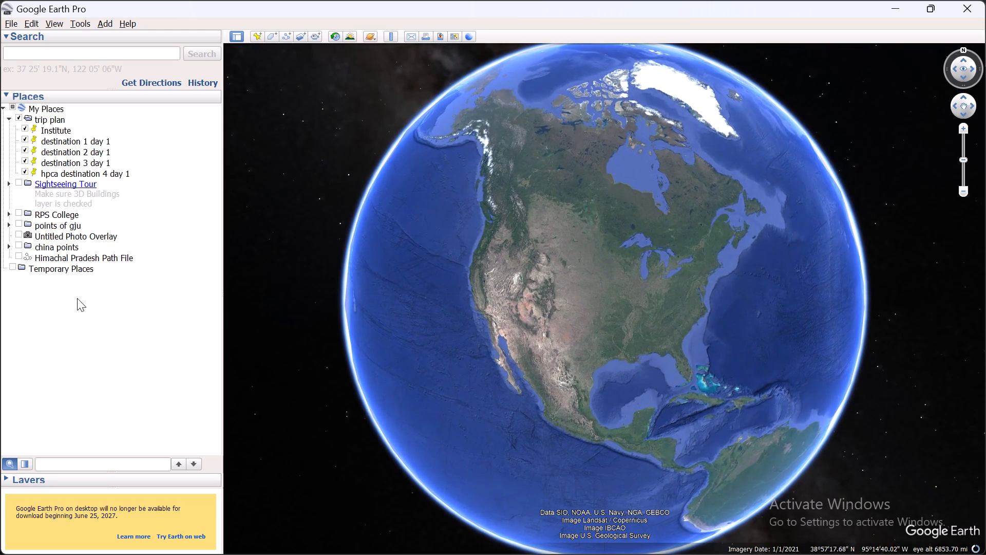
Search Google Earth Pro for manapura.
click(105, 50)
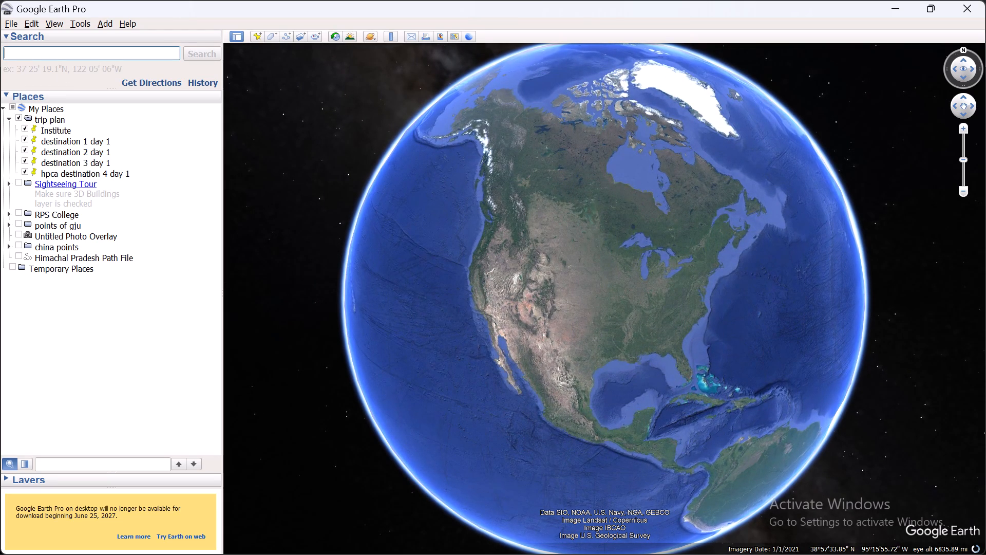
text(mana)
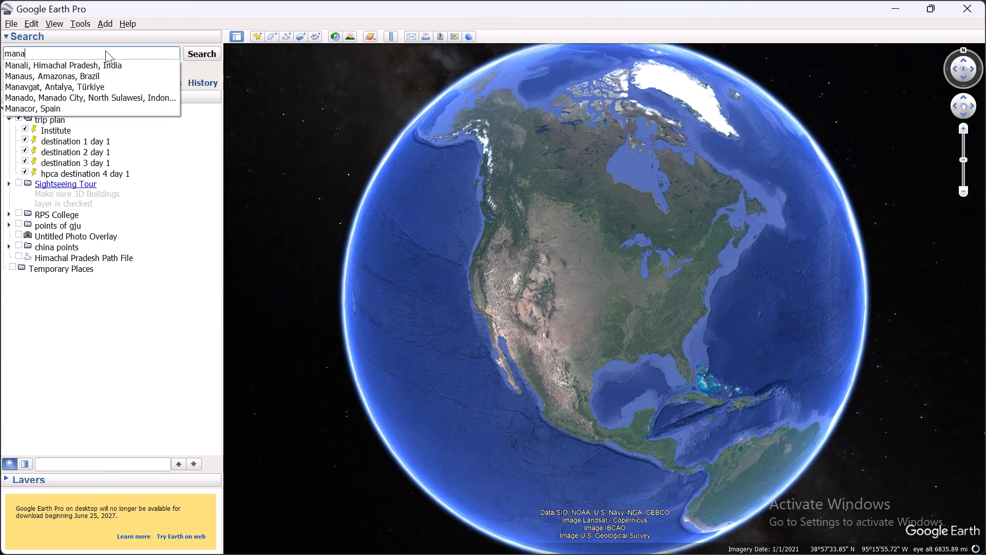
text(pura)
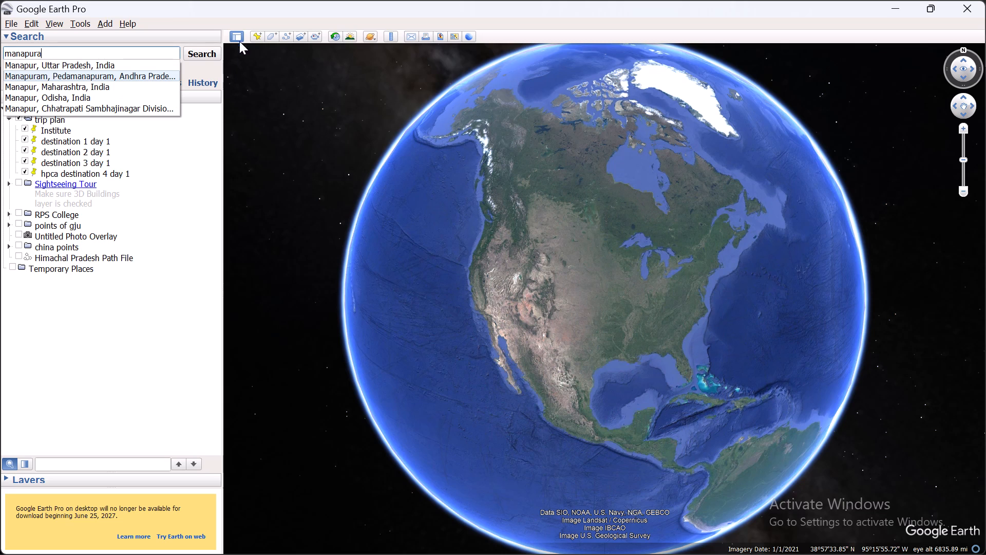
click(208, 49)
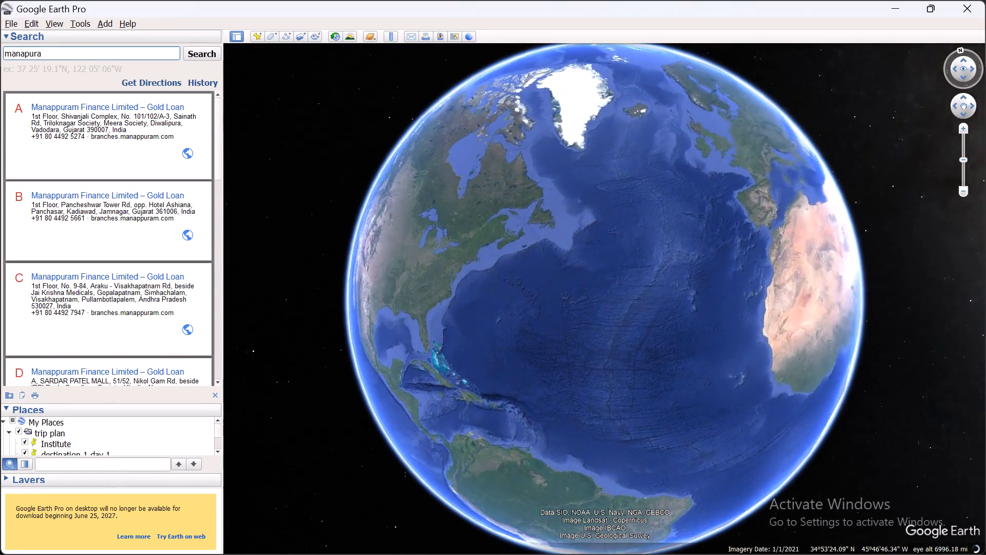
Search for mamanpura to bring the map to the village.
double_click(15, 53)
text(maman)
text(pura)
key(Return)
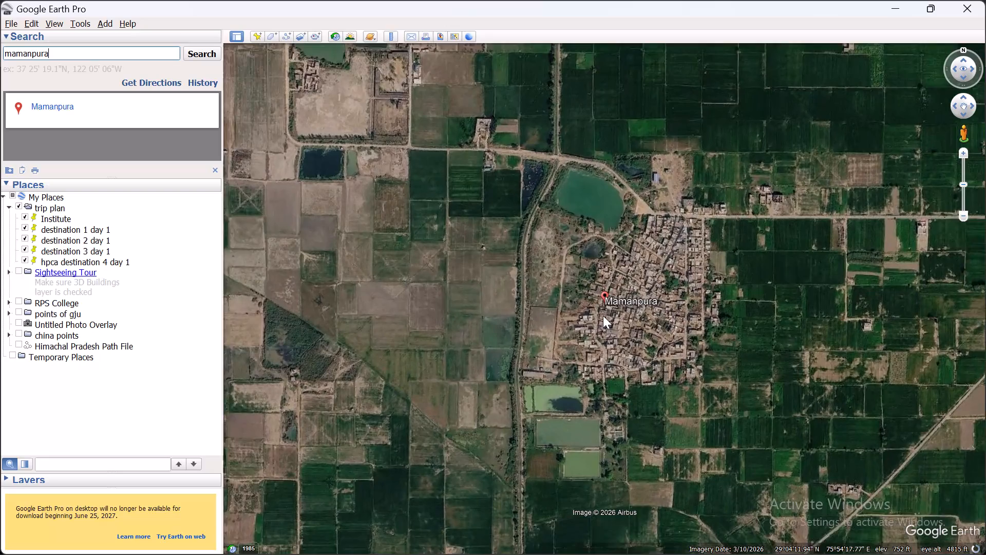
Examine Mamanpura's streets, buildings, ponds and northern main road in the satellite imagery for recognisable locations.
scroll(603, 313, up, 8)
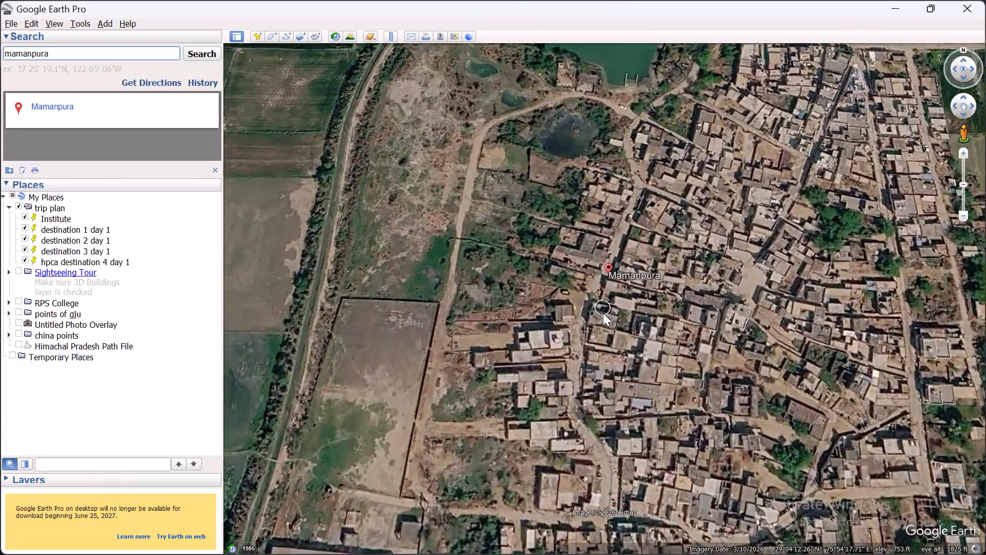
scroll(603, 313, up, 14)
scroll(654, 267, up, 3)
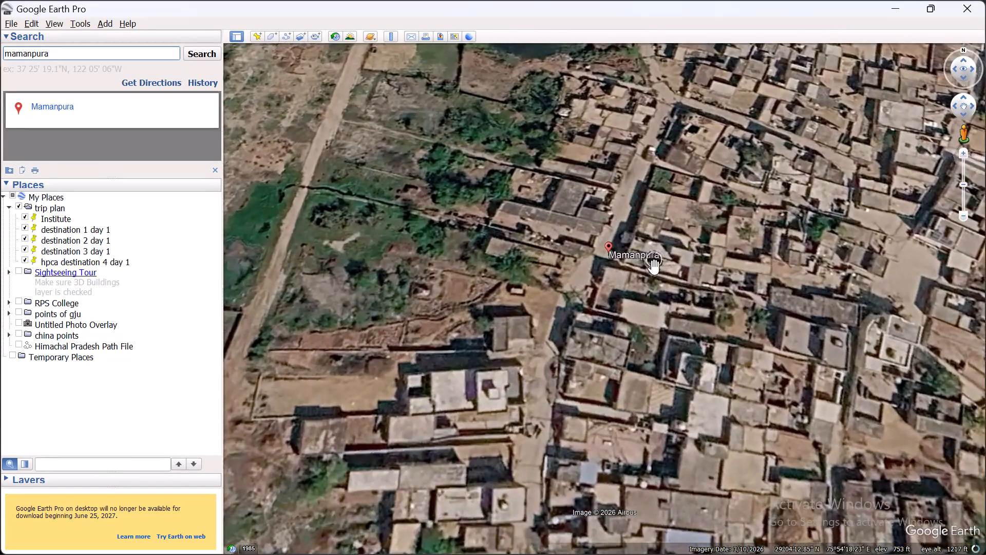
scroll(654, 267, up, 18)
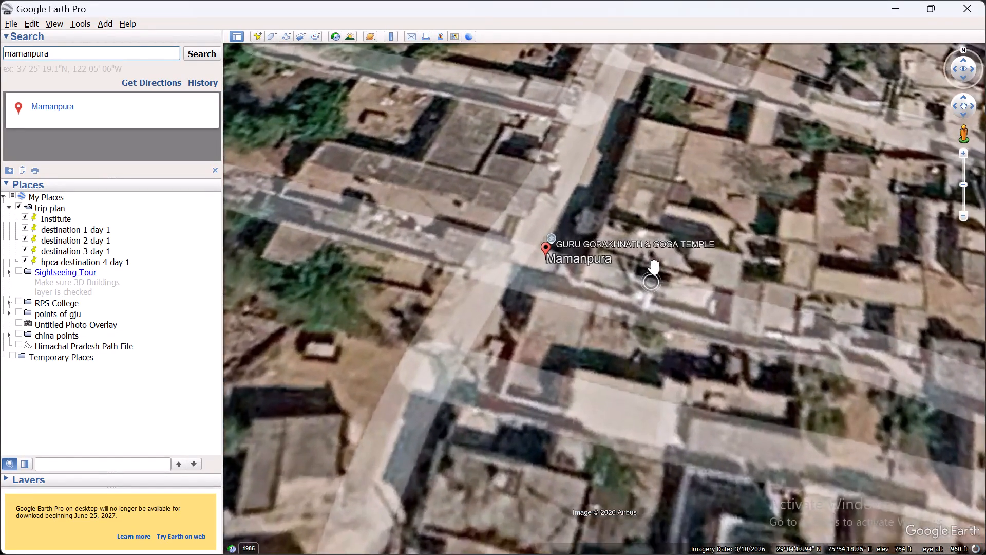
scroll(654, 267, up, 12)
scroll(654, 267, down, 6)
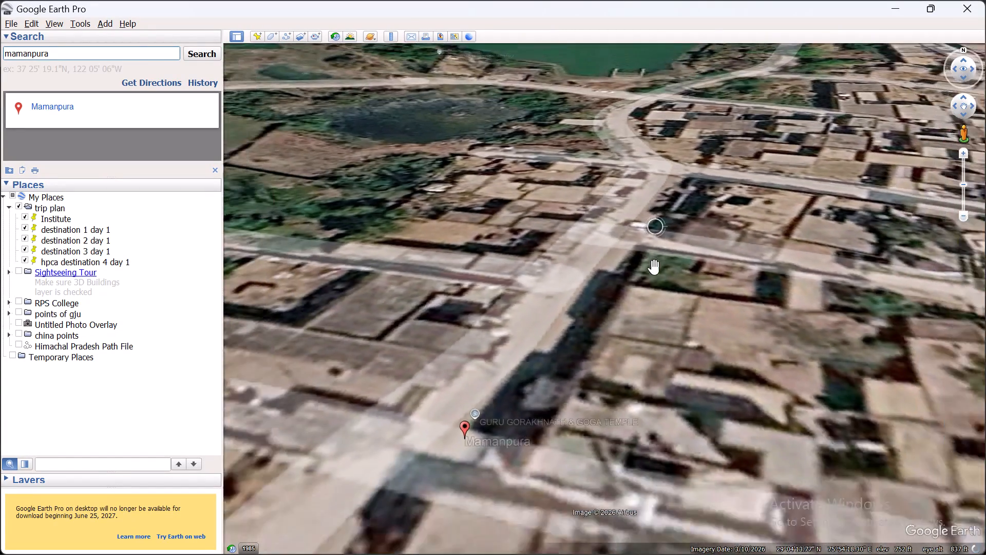
scroll(654, 267, down, 6)
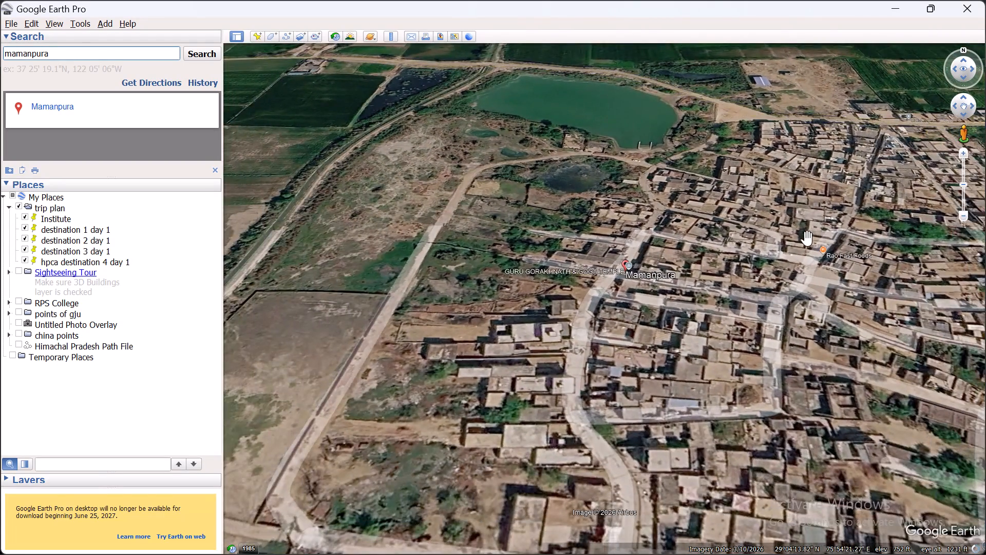
drag(801, 239, 465, 301)
drag(653, 215, 571, 285)
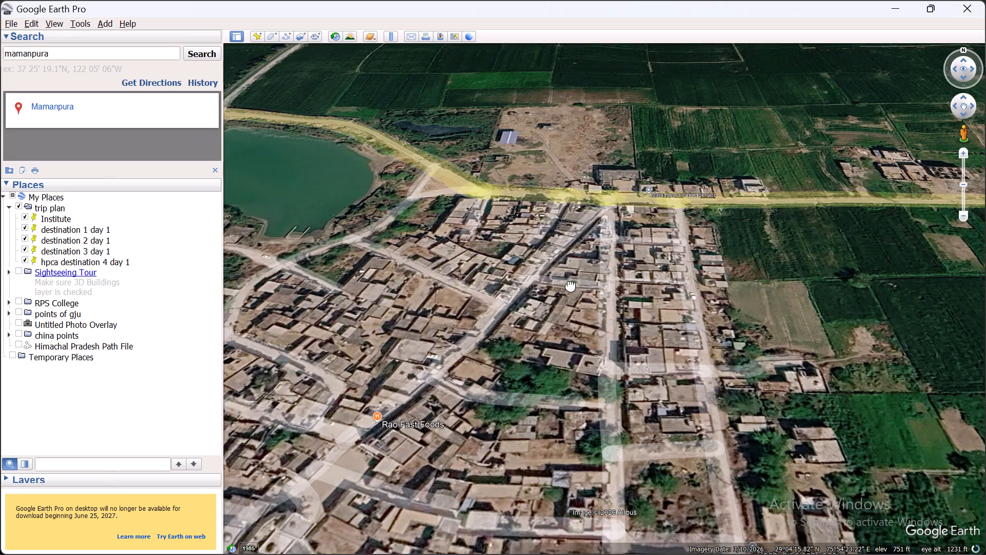
drag(571, 285, 536, 289)
scroll(556, 290, down, 5)
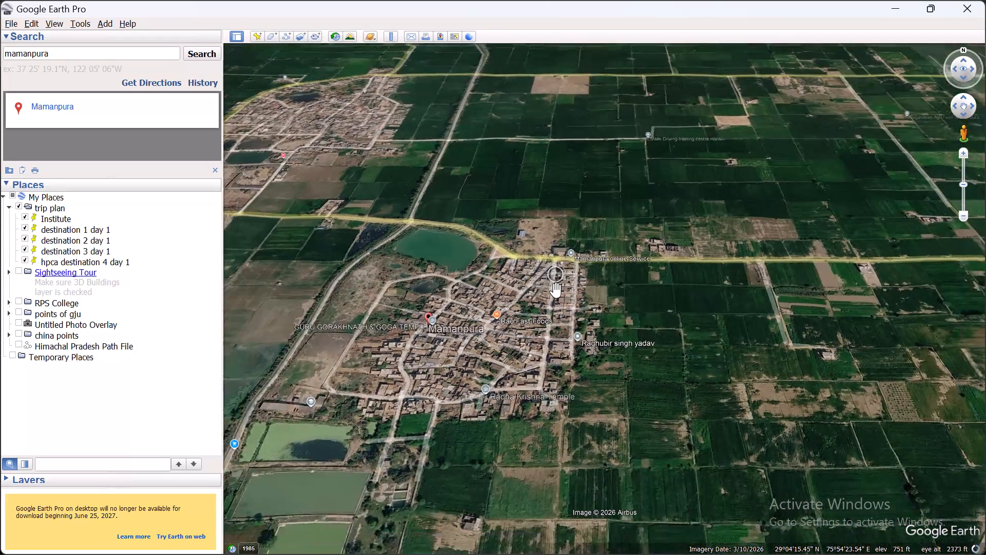
scroll(556, 290, down, 6)
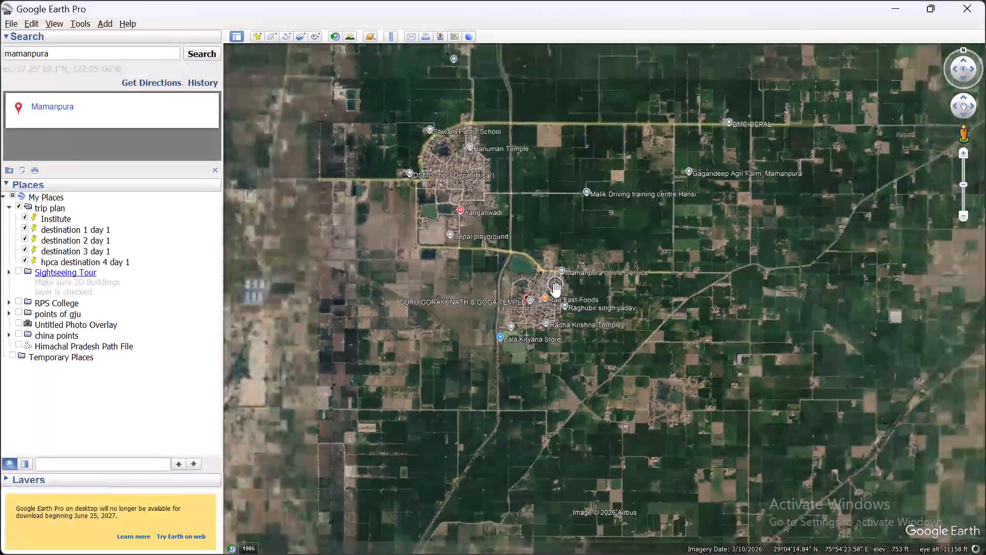
scroll(553, 284, up, 16)
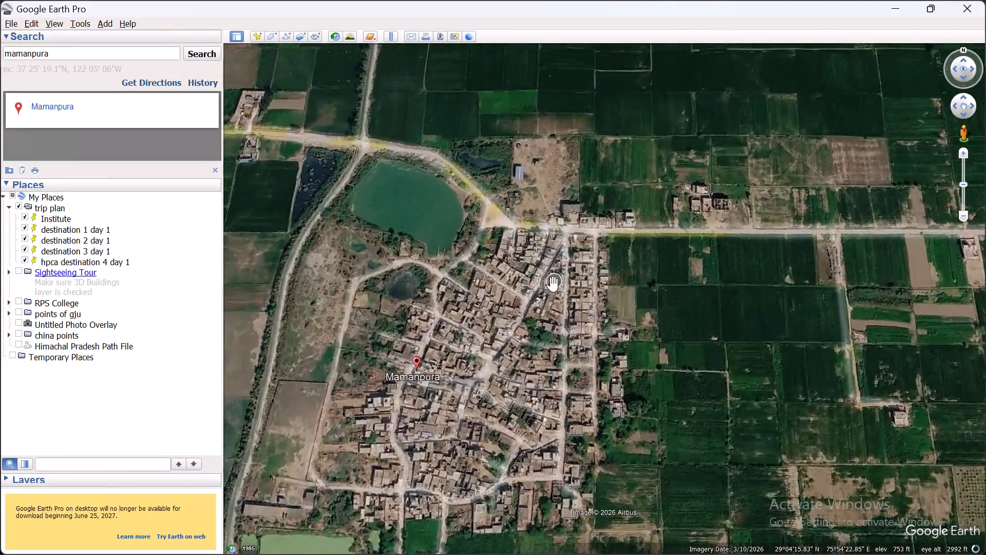
scroll(553, 284, up, 7)
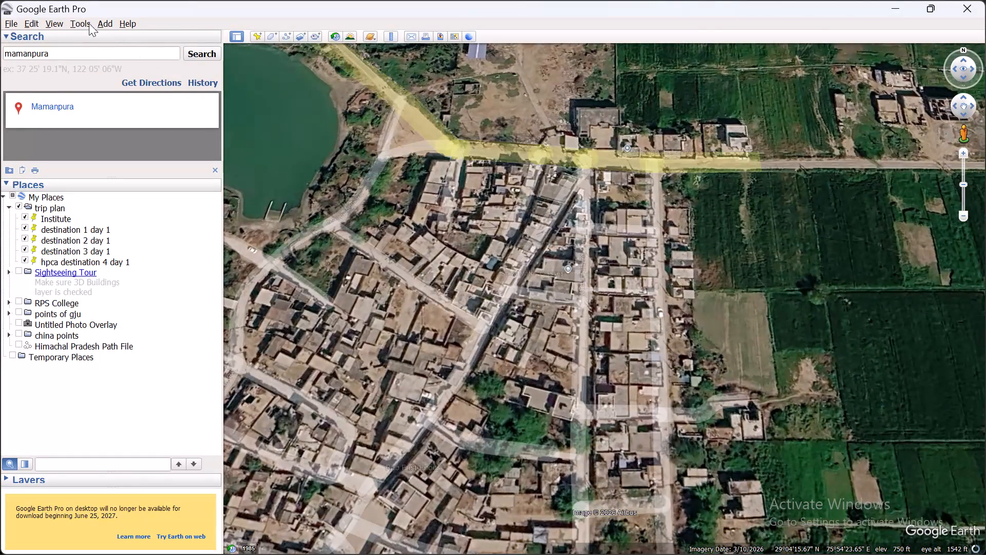
Frame the main-road junctions by Mamanpura online Service at the village's northern edge, with the view's tilt and compass reset.
click(49, 25)
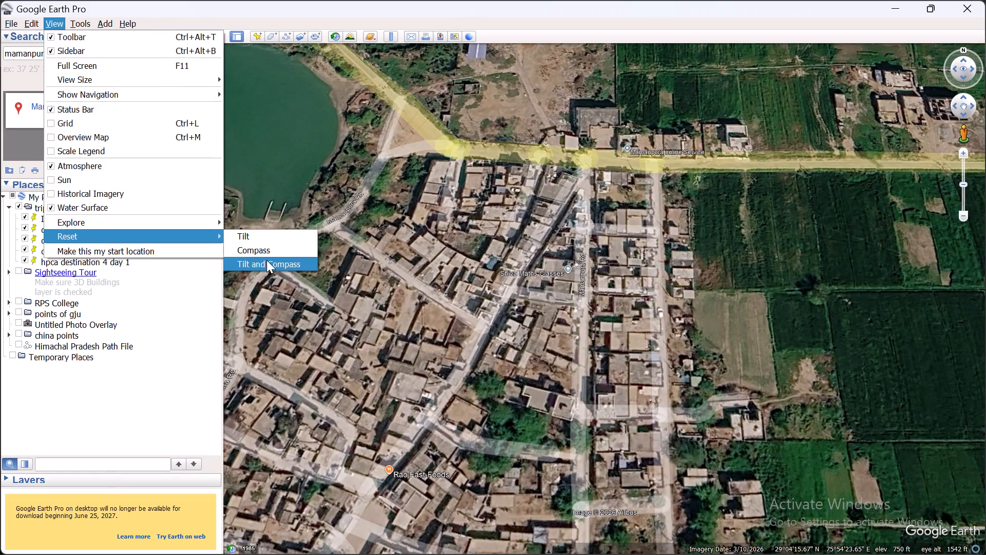
click(267, 260)
scroll(572, 173, up, 1)
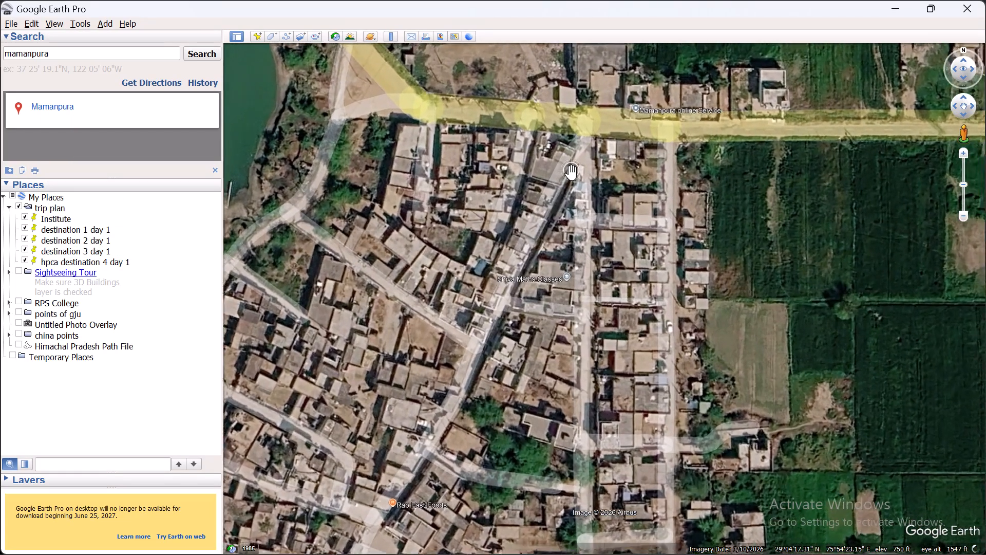
scroll(572, 173, up, 3)
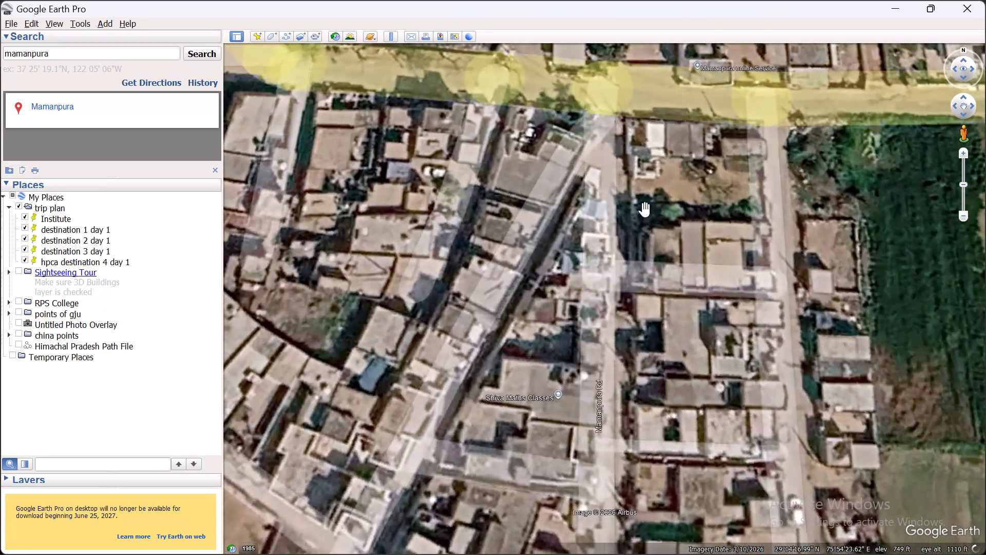
scroll(611, 164, up, 1)
drag(603, 192, 570, 224)
drag(567, 158, 570, 189)
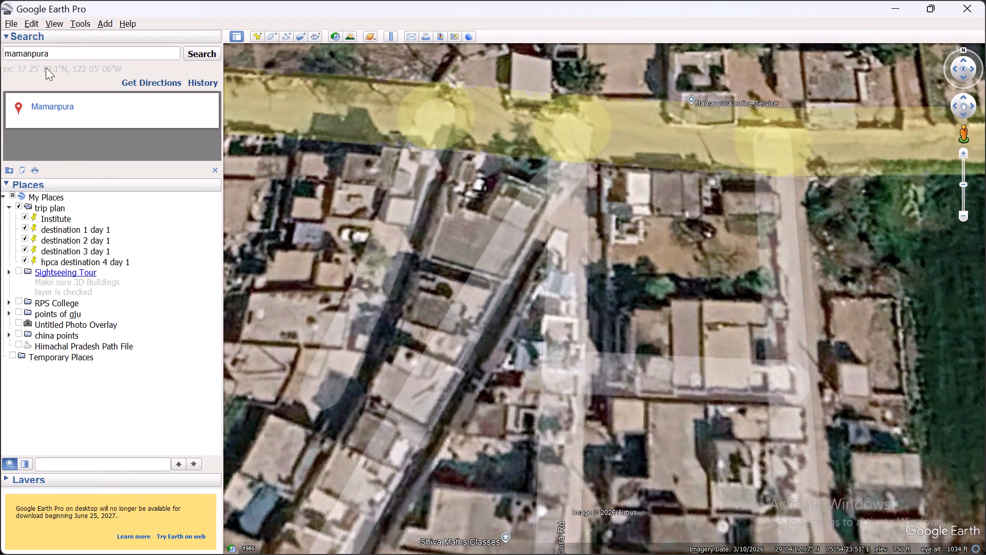
click(52, 24)
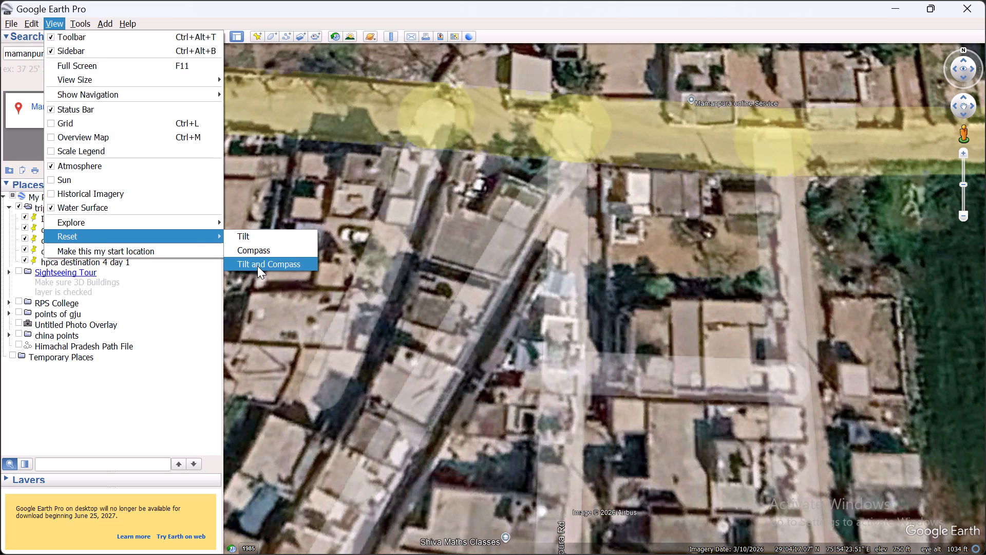
click(256, 264)
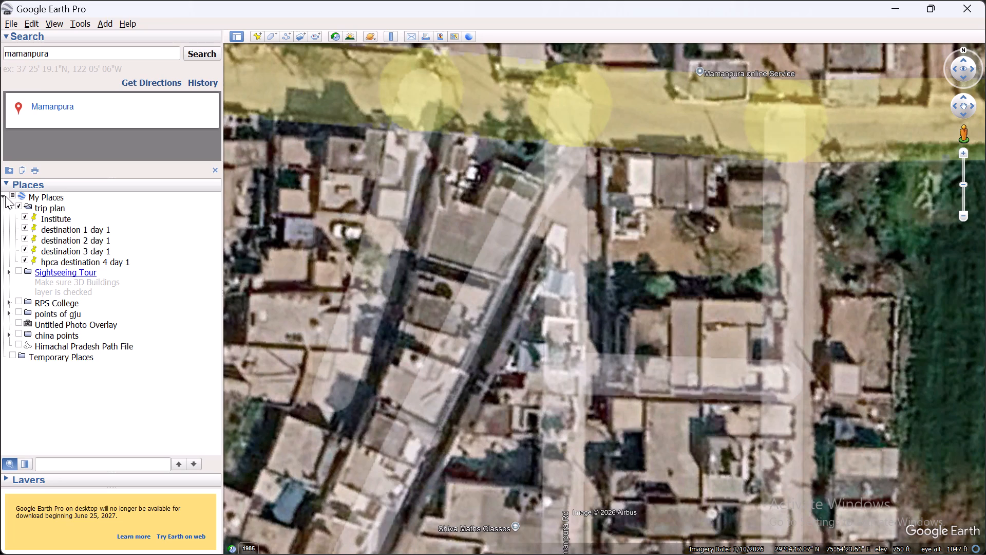
Turn off the Roads and Places layers over the Mamanpura satellite imagery.
click(5, 478)
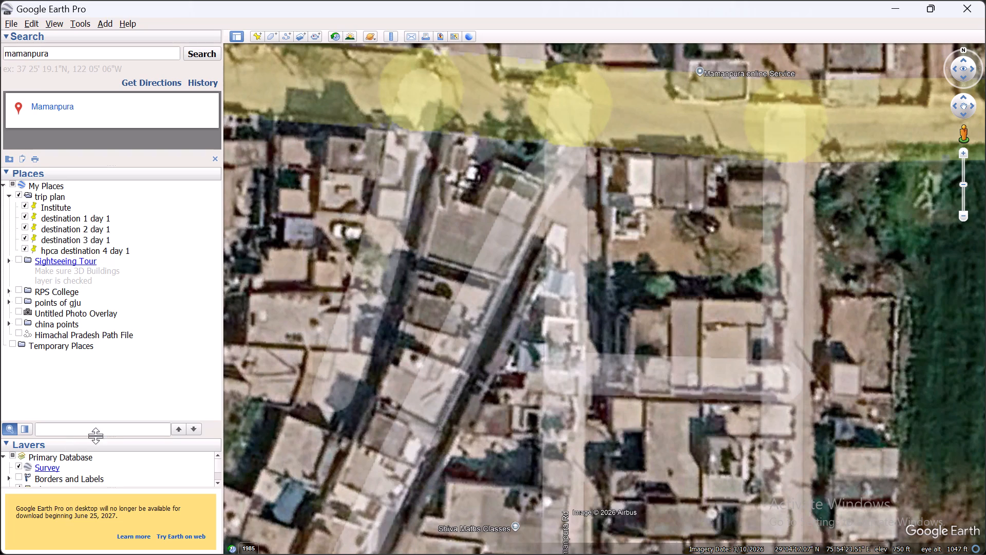
click(6, 170)
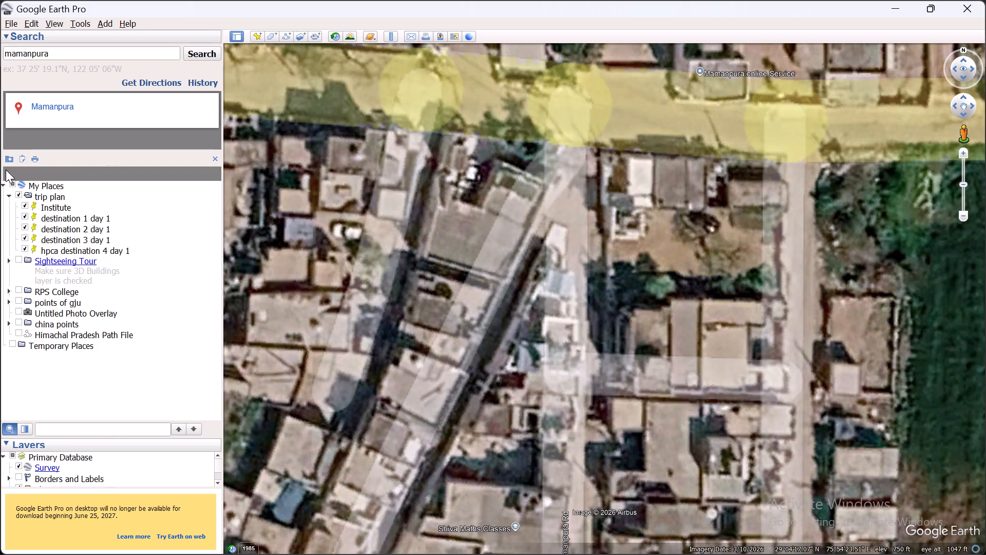
click(6, 442)
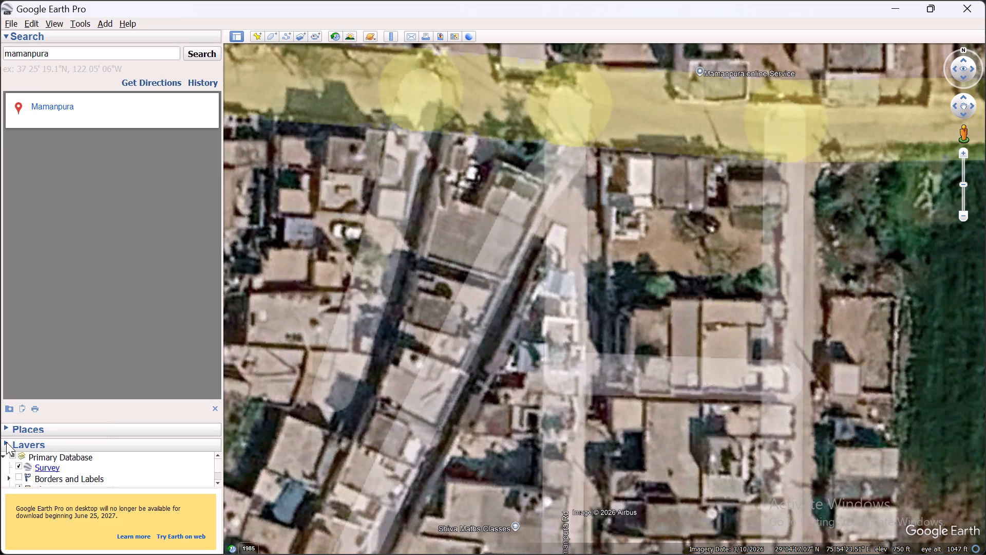
click(6, 478)
drag(95, 437, 101, 228)
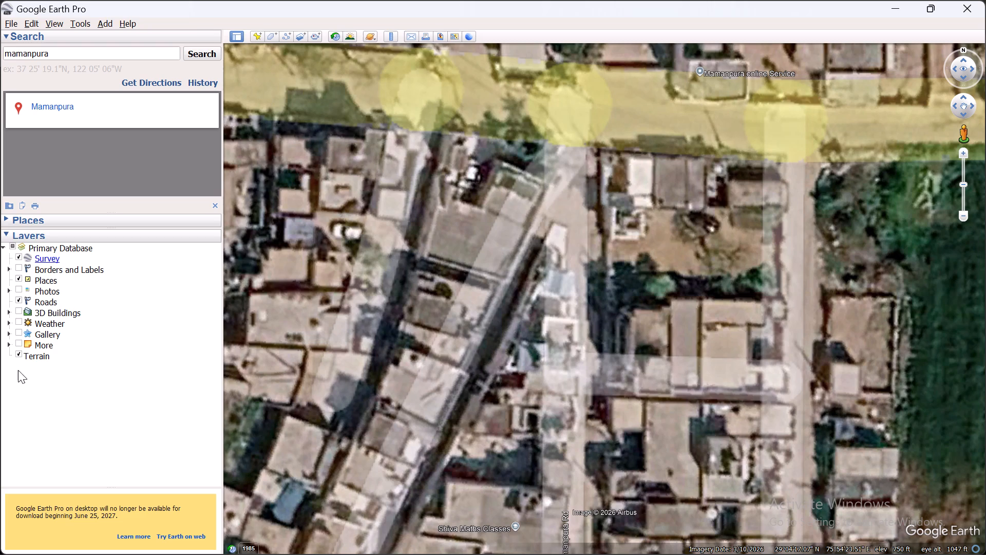
click(18, 299)
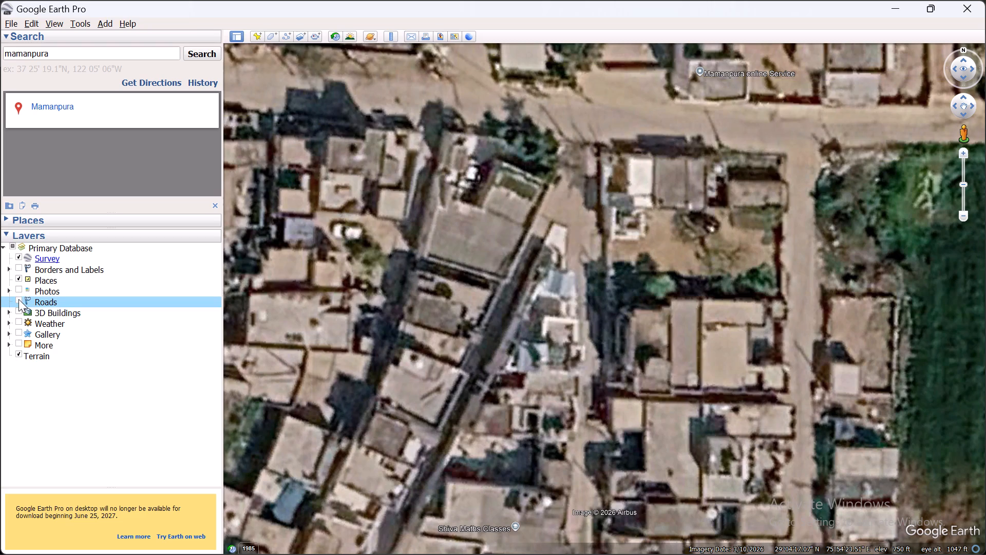
click(18, 276)
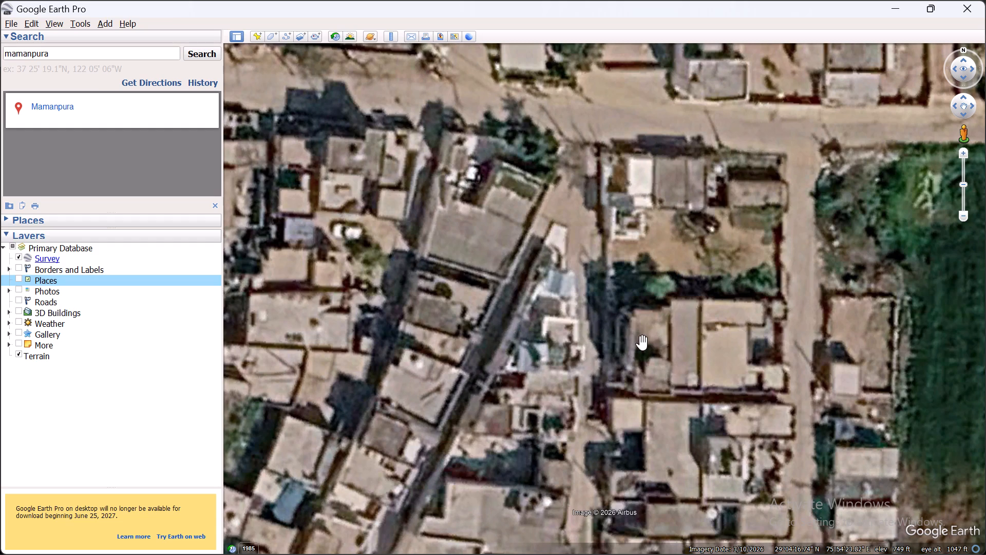
drag(631, 334, 612, 321)
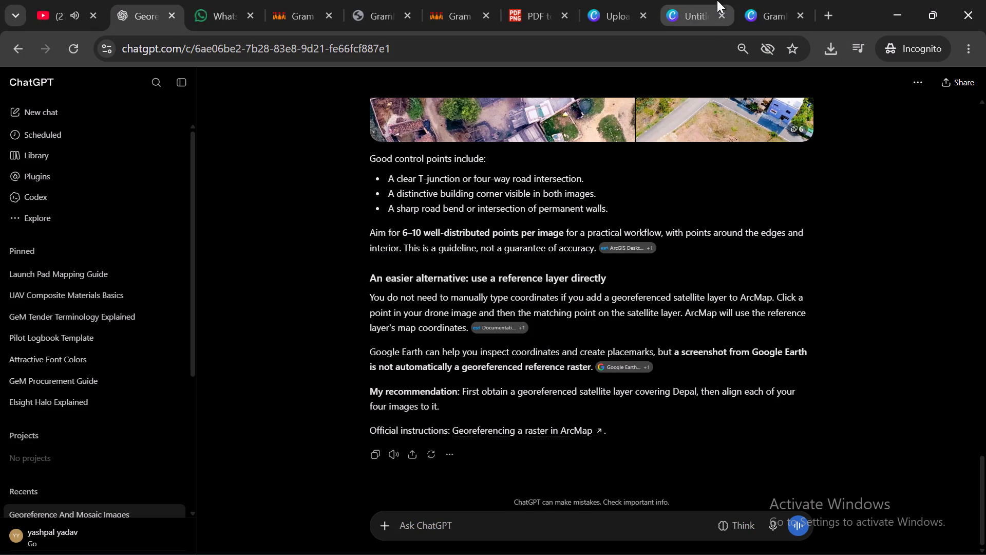
Switch to Canva's Uploads folder and upload the GramManchitra Mamanpura 1-1, 2-1, 3-1 and 4-1 images from the Raw Inputs folder.
click(627, 0)
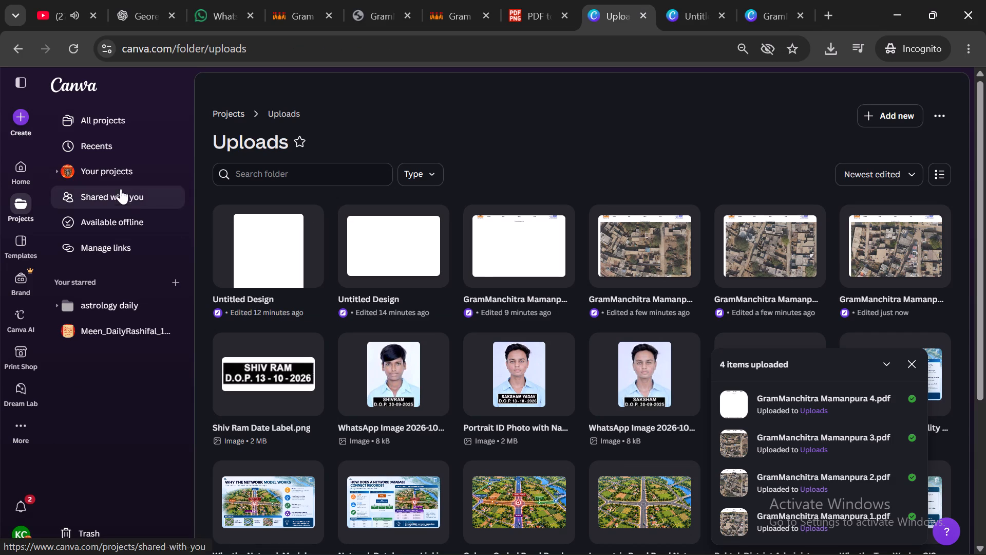
click(19, 432)
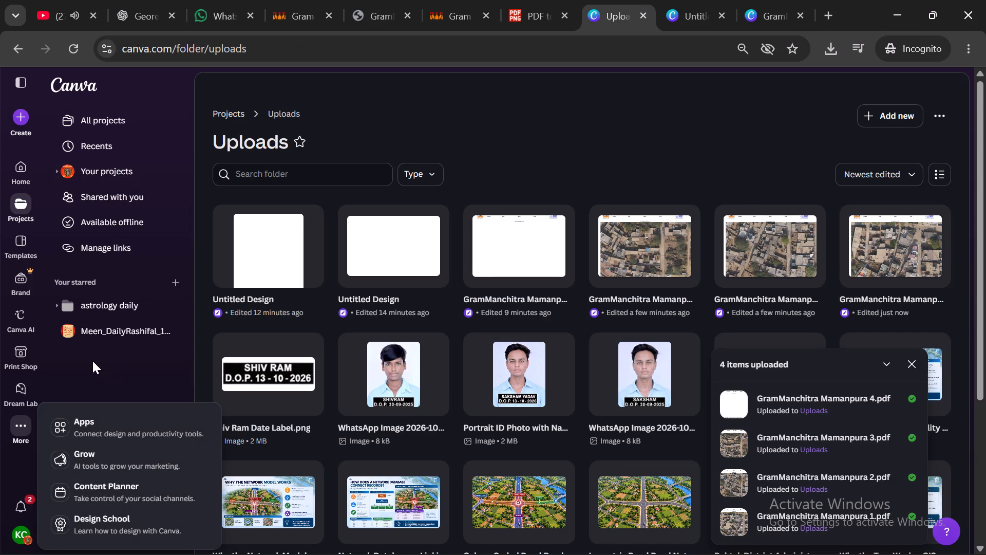
click(92, 361)
click(893, 114)
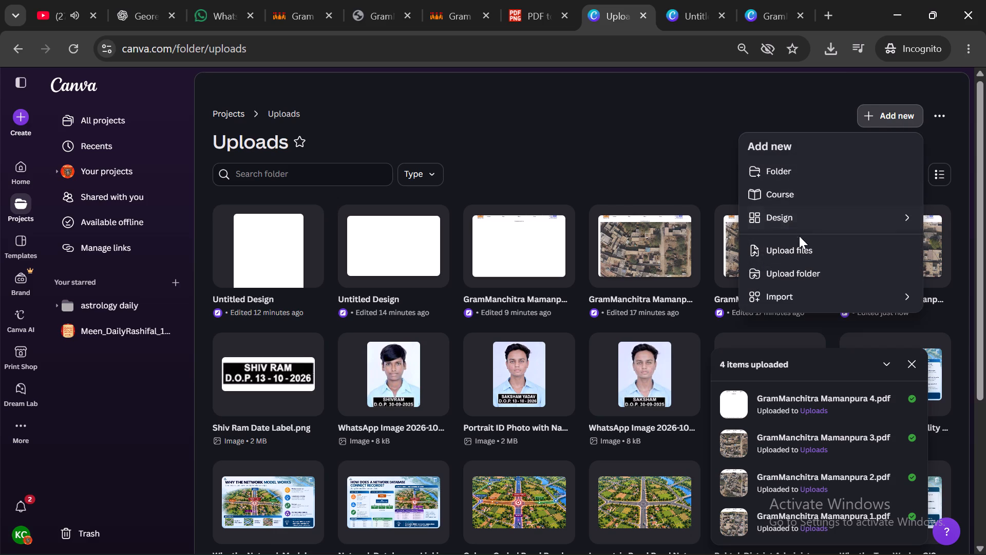
click(798, 254)
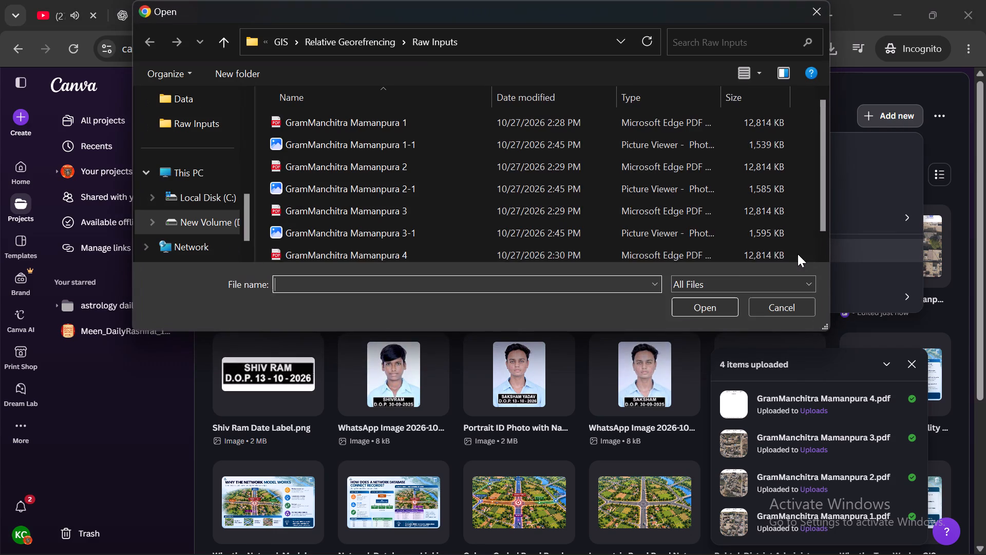
click(394, 145)
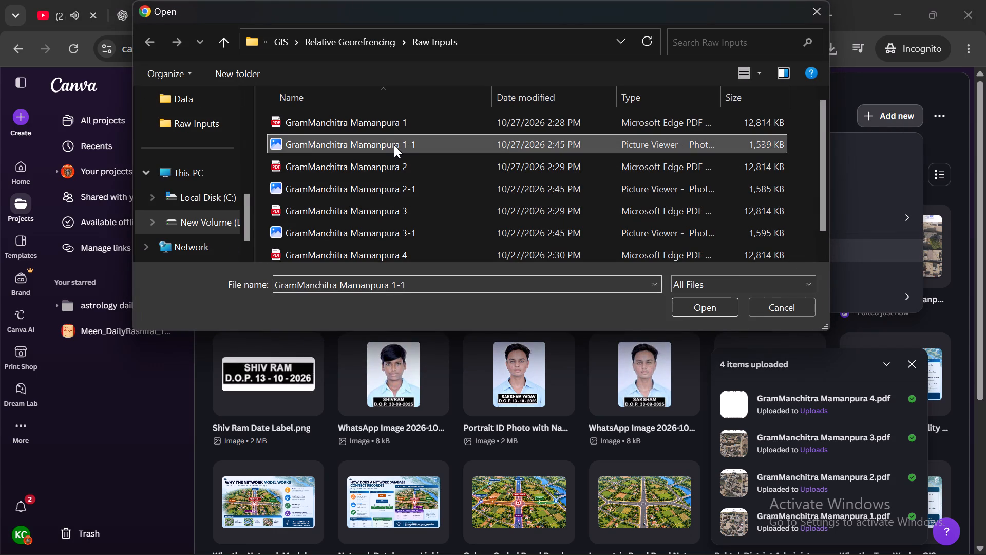
ctrl+click(347, 194)
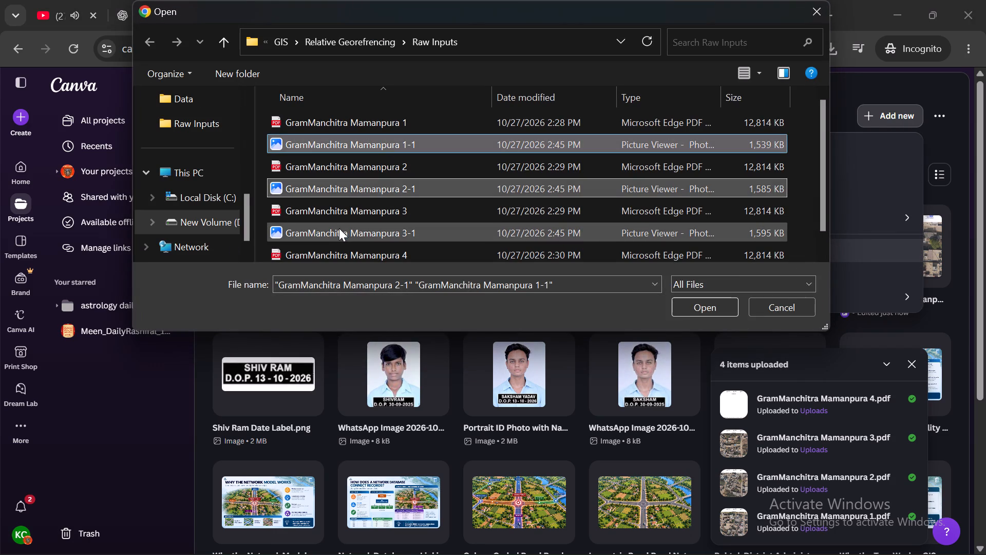
ctrl+click(339, 228)
scroll(339, 228, down, 1)
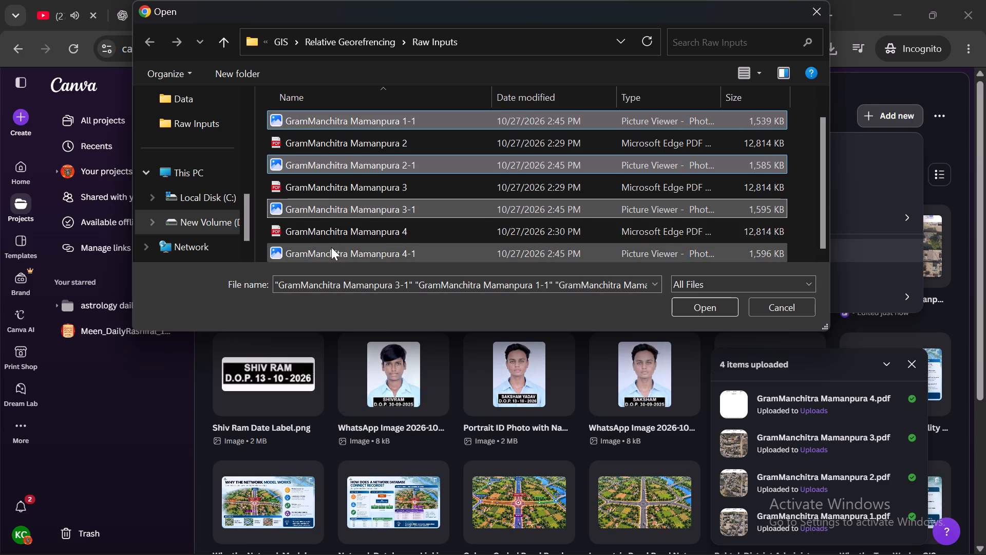
ctrl+click(331, 247)
click(674, 305)
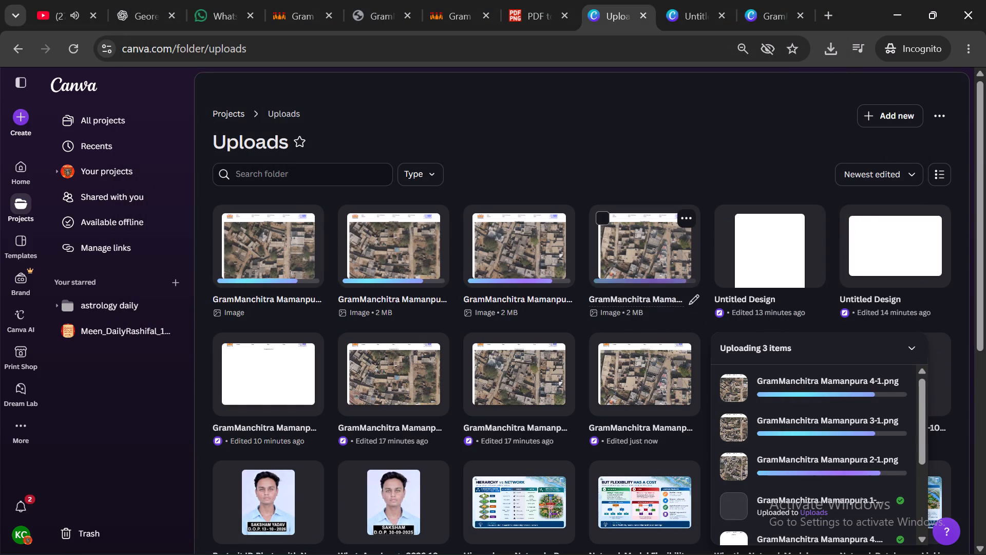
Open the uploaded GramManchitra Mamanpura 1-1.png as a design in the Canva editor.
click(636, 242)
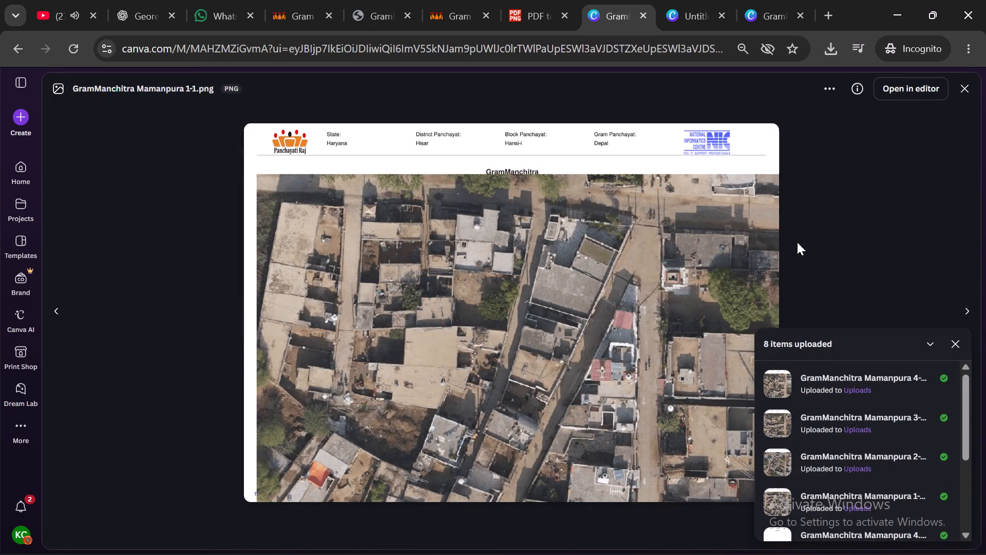
scroll(504, 266, up, 1)
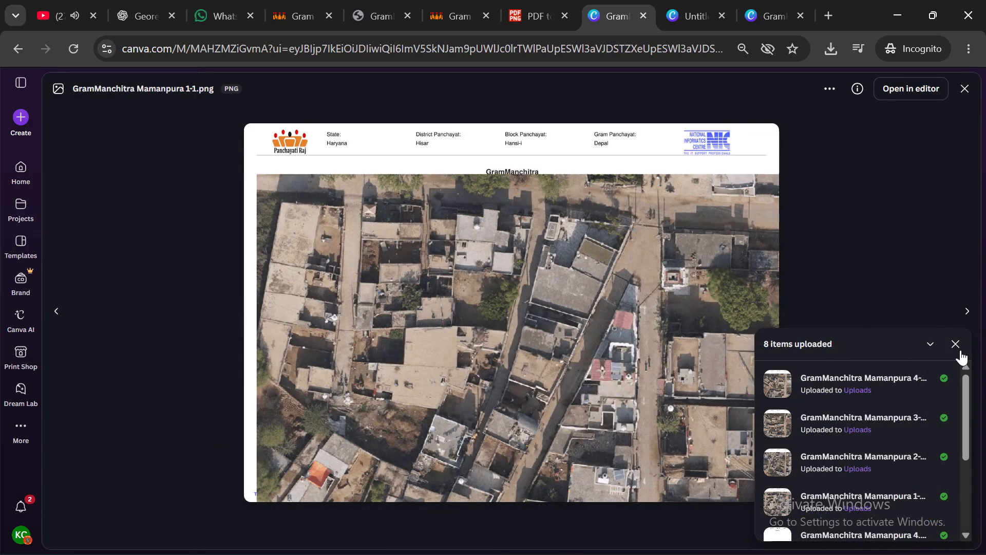
click(958, 346)
click(924, 87)
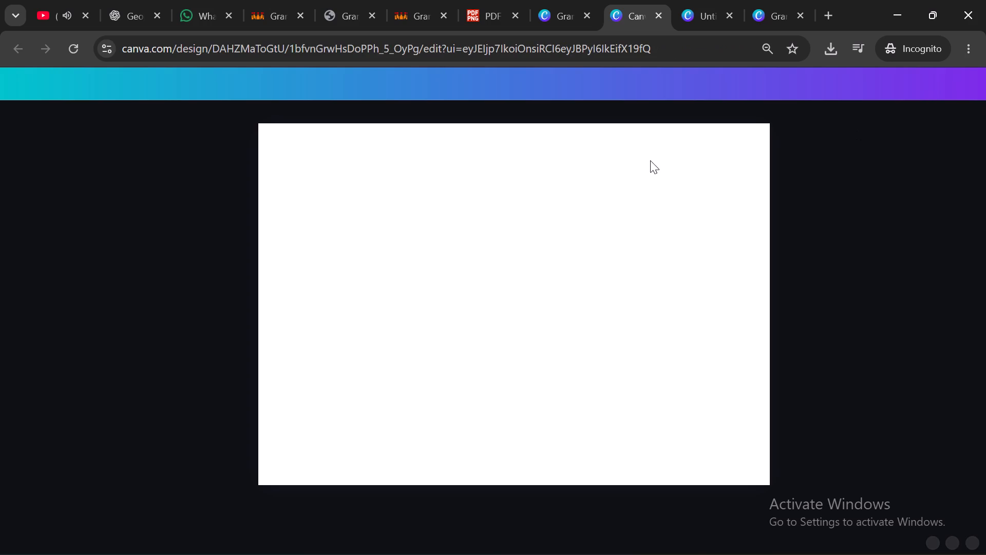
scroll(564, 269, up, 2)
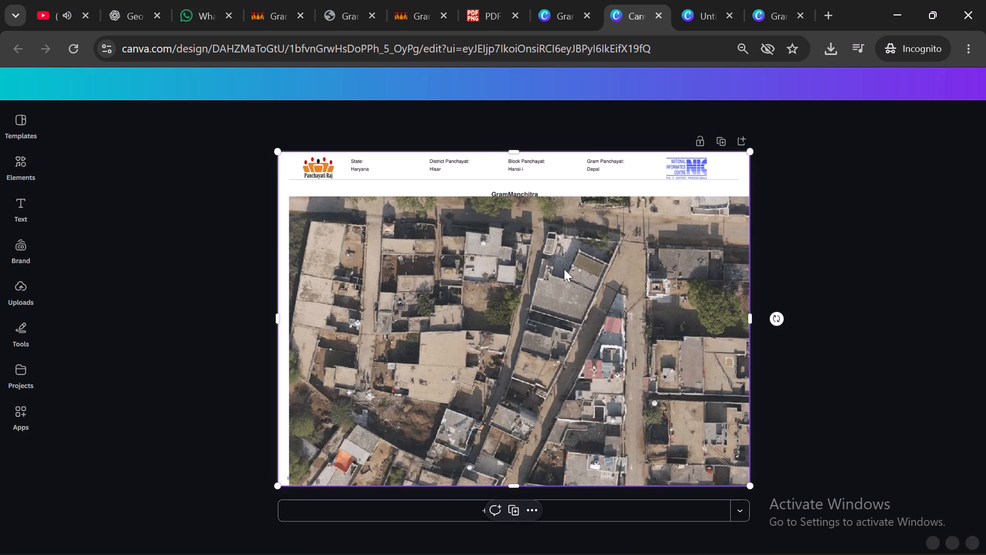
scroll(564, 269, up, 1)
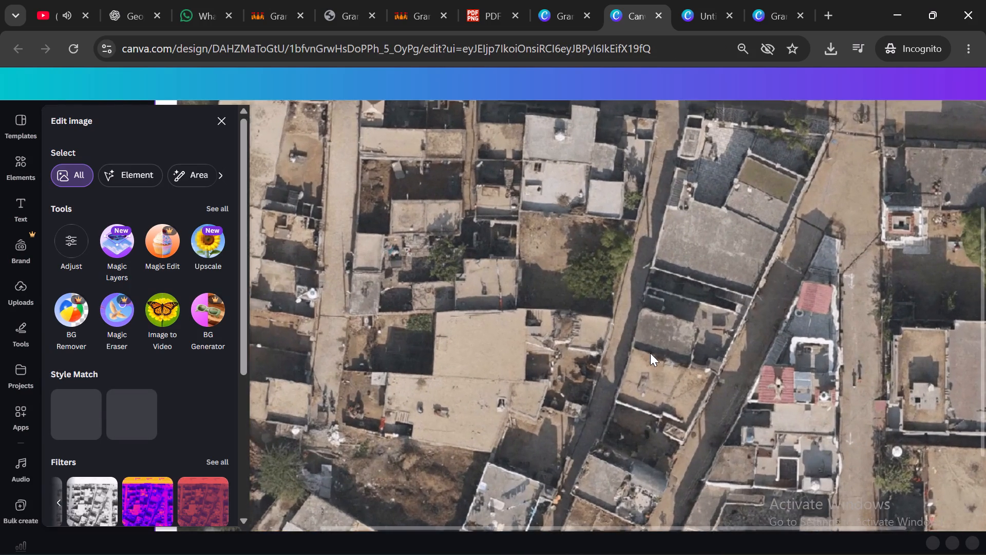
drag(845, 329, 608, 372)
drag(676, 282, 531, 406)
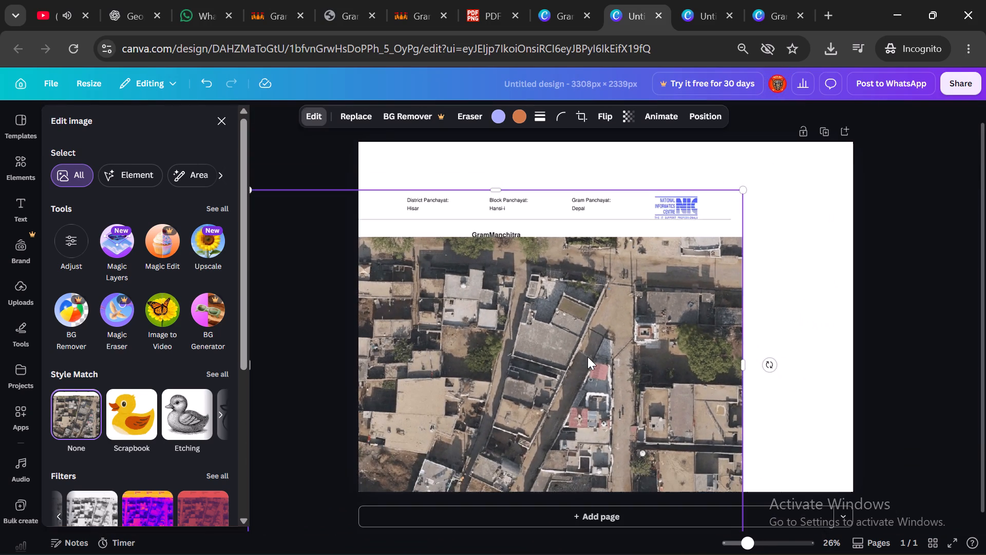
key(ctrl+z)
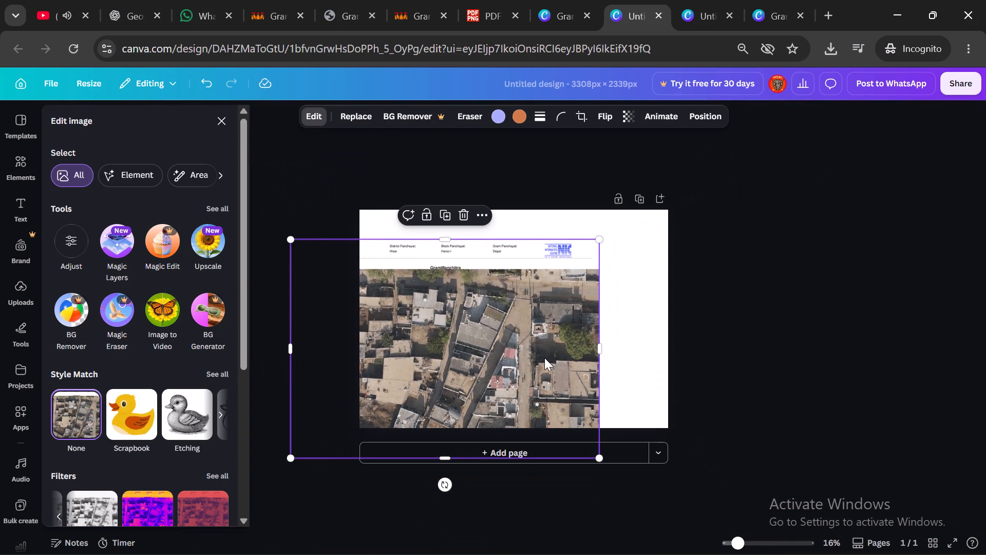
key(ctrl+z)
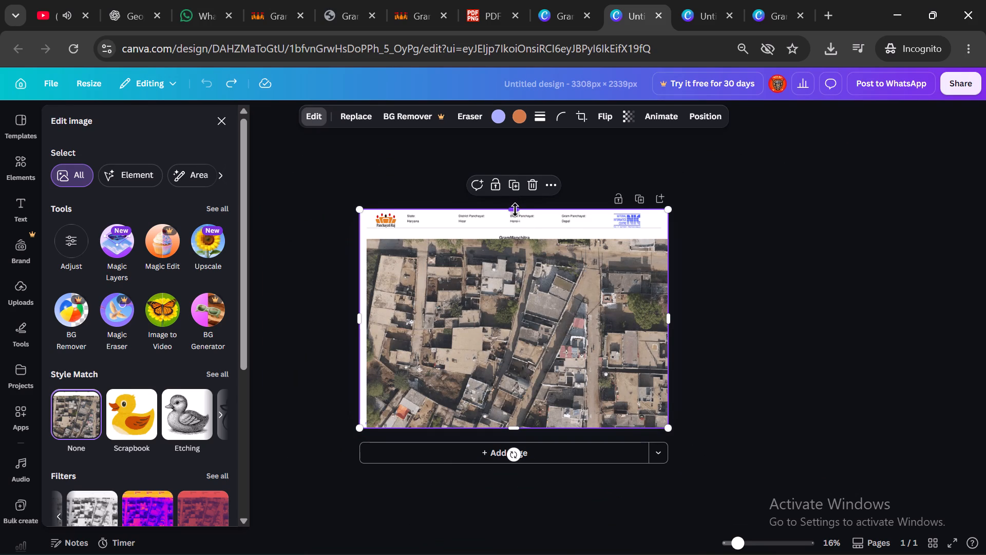
Crop the header, including the GramManchitra title, and the blank western margin off the map image, making it about 2,025 px high.
scroll(489, 393, down, 1)
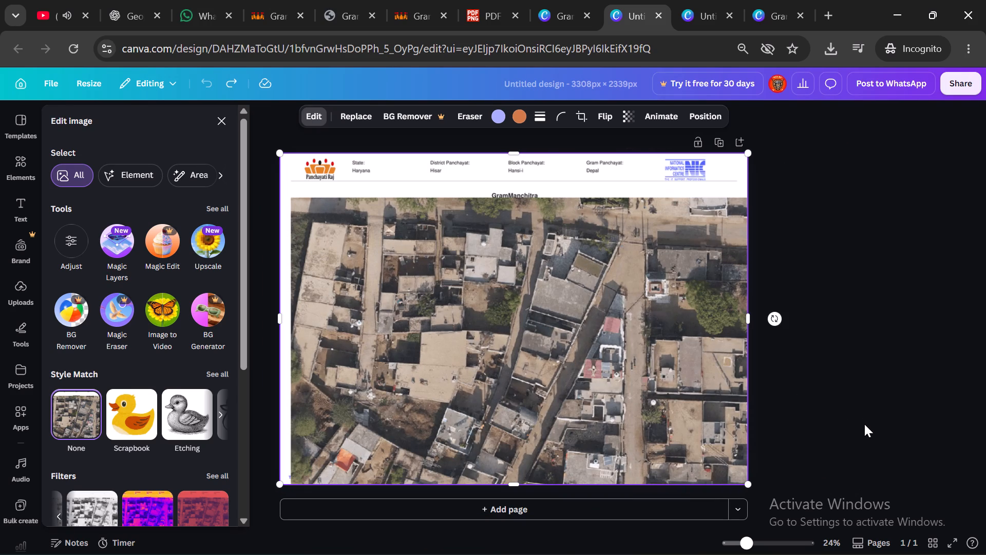
scroll(867, 395, down, 2)
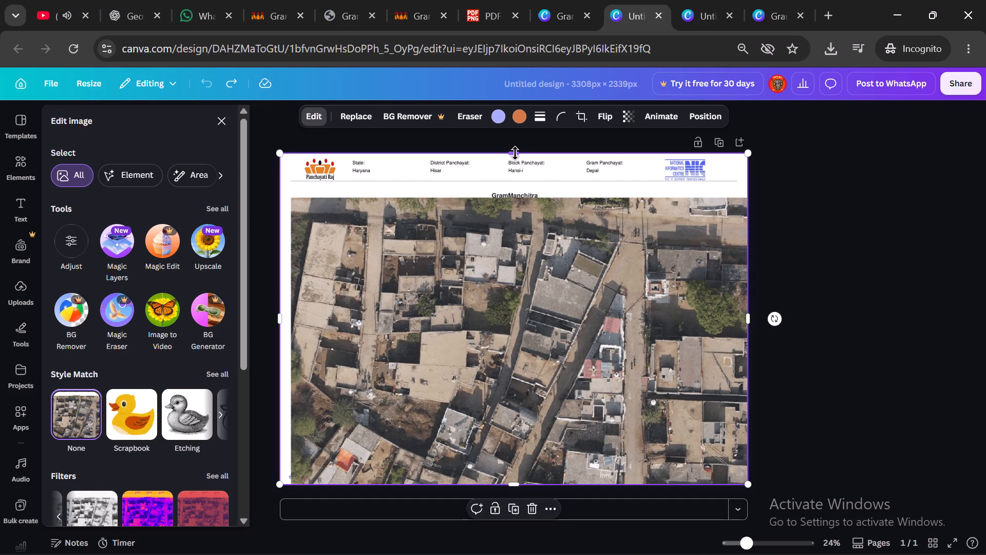
drag(515, 153, 513, 210)
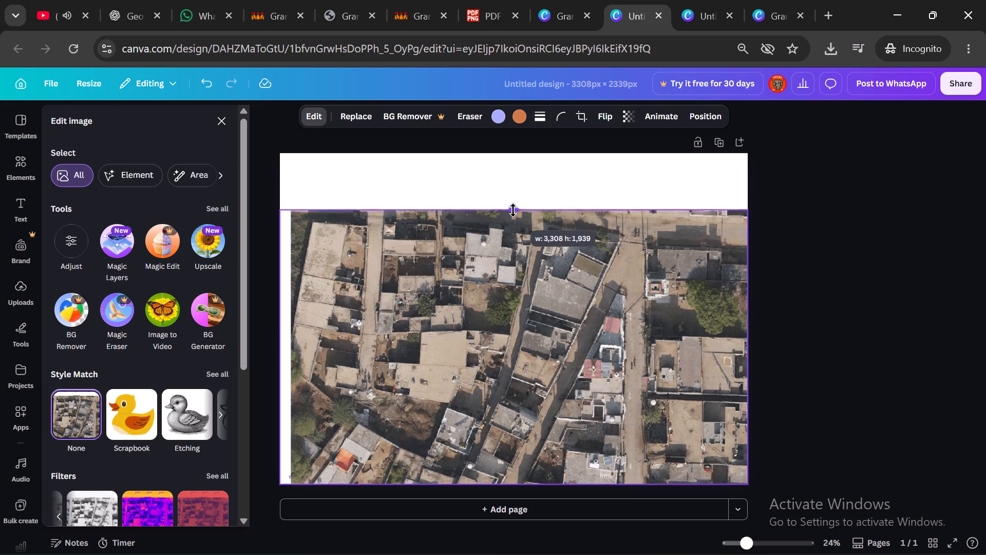
drag(513, 210, 519, 194)
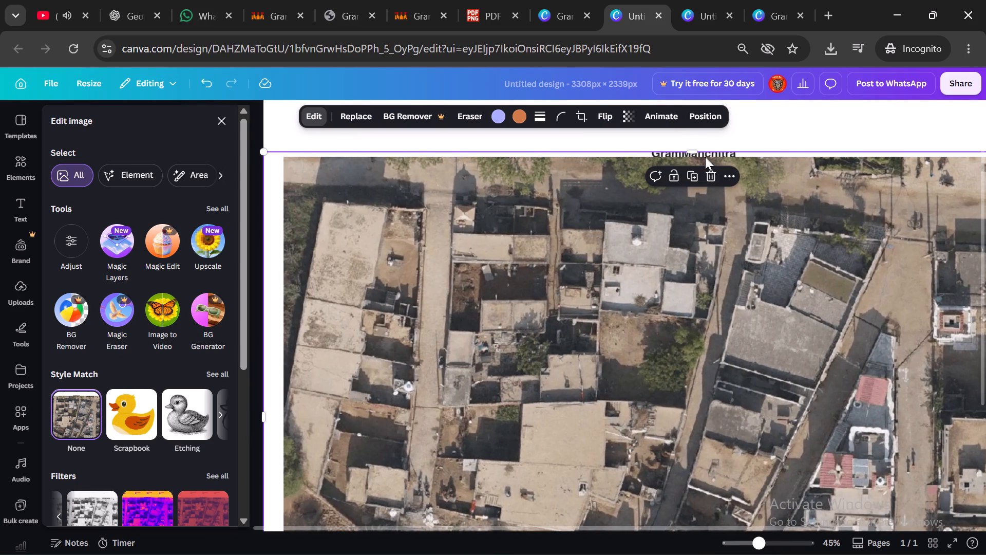
drag(690, 152, 690, 155)
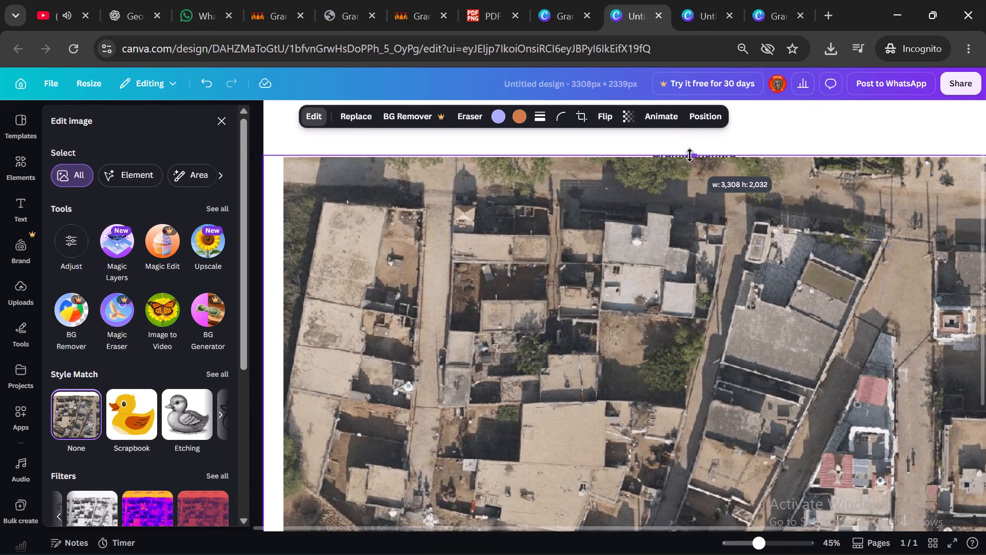
drag(690, 155, 688, 157)
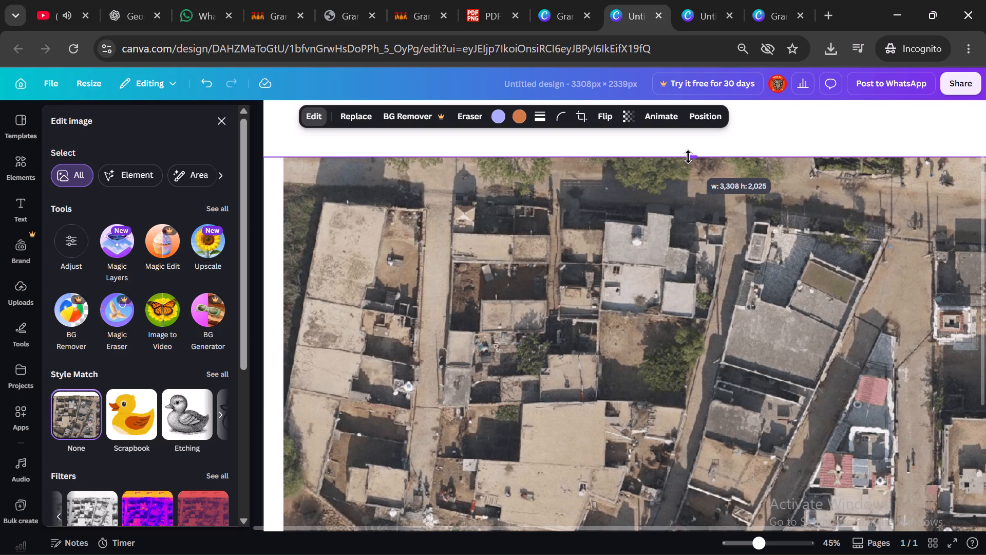
drag(688, 157, 688, 157)
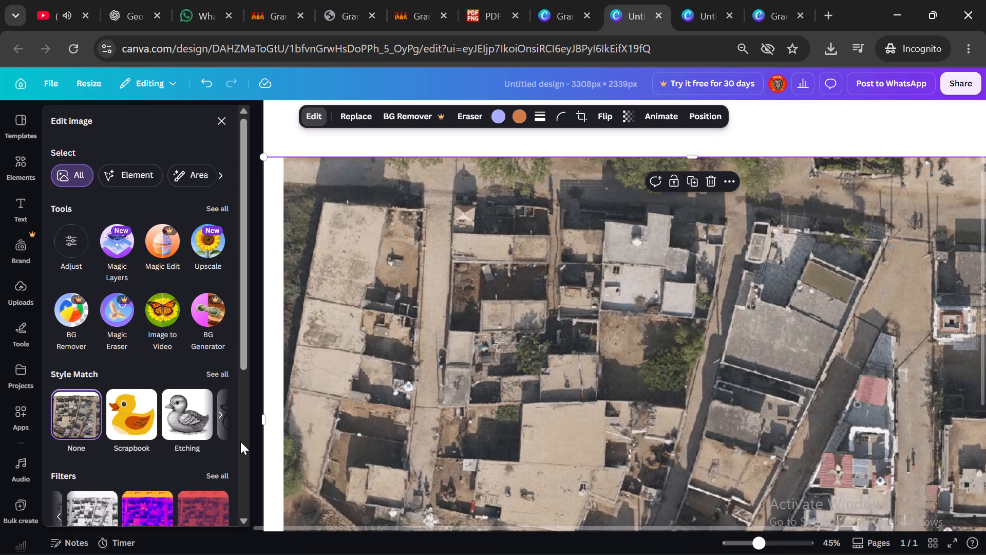
drag(266, 418, 283, 417)
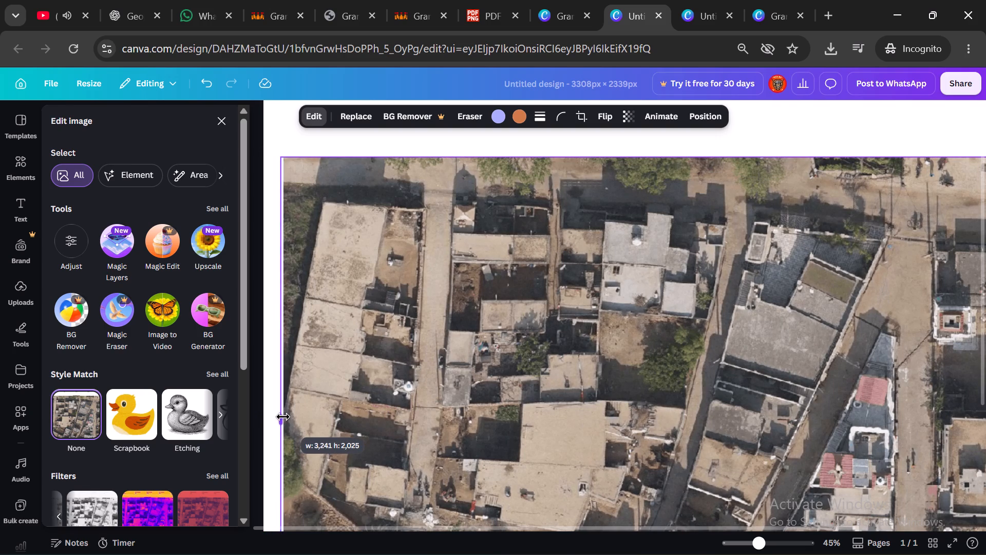
drag(283, 417, 286, 417)
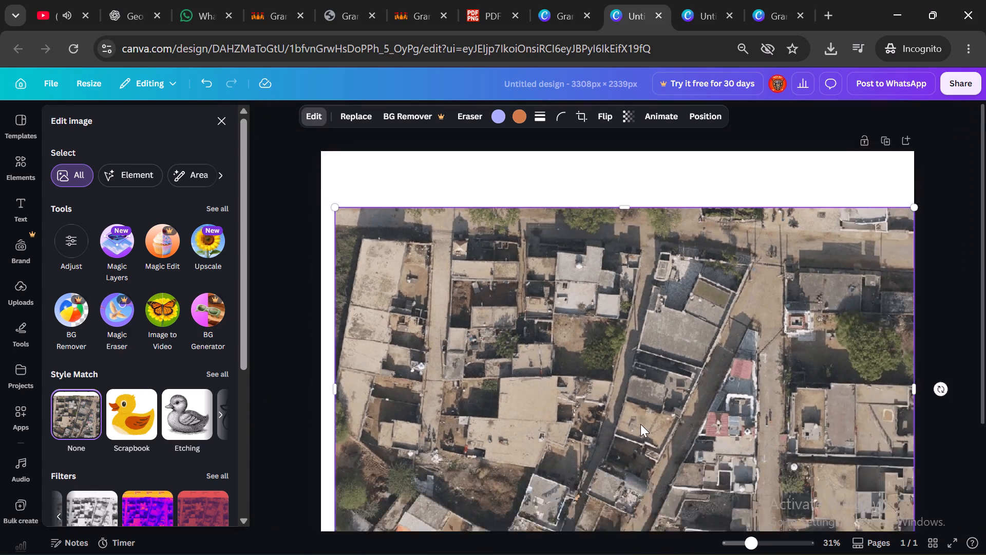
Set the cropped map image as the page background so it fills the design.
right_click(615, 388)
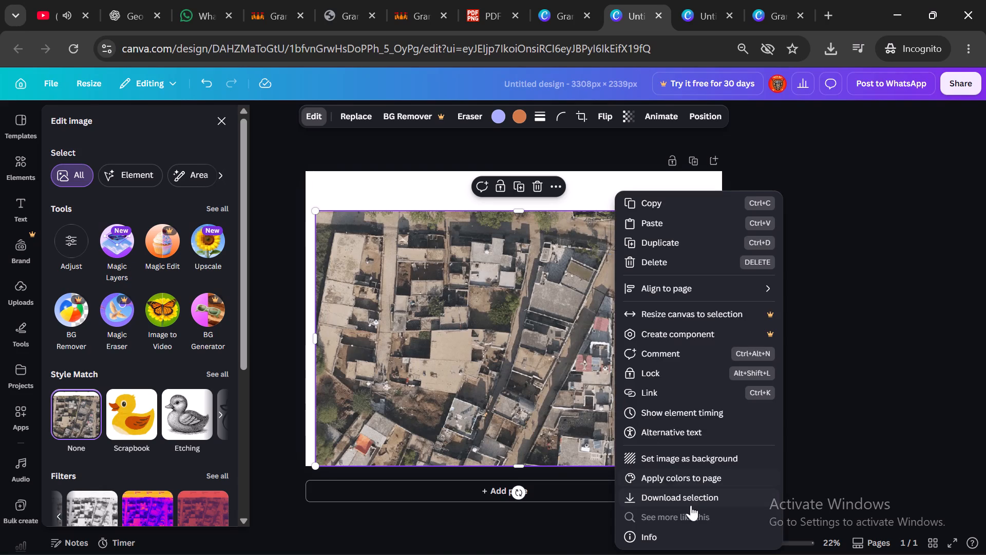
click(675, 458)
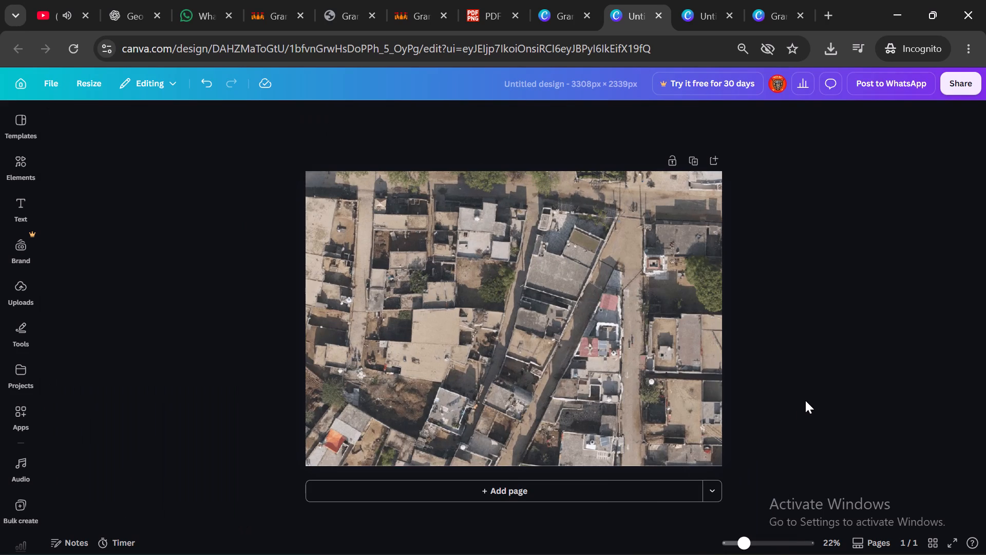
Add a second page to the design and place the next uploaded GramManchitra map image on it.
click(805, 400)
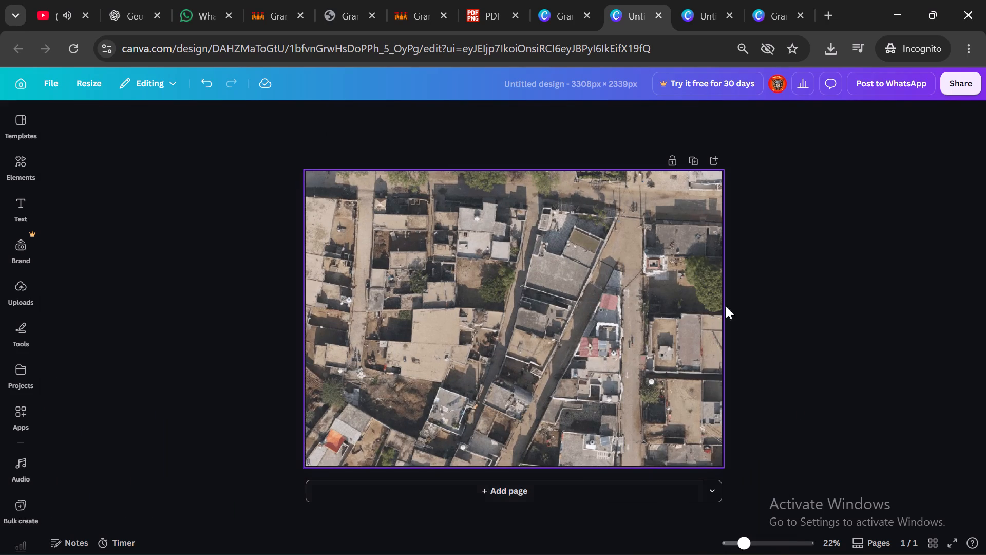
click(544, 501)
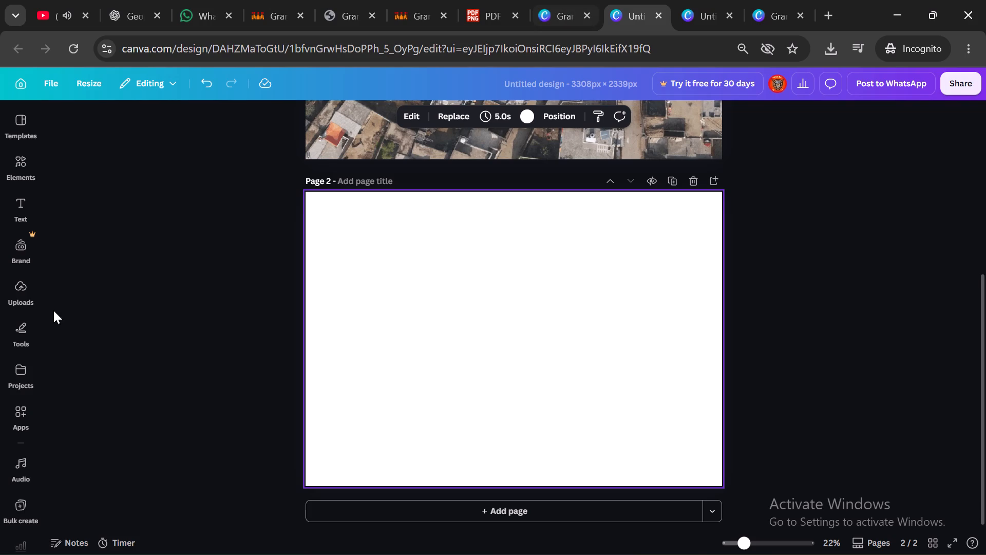
click(16, 295)
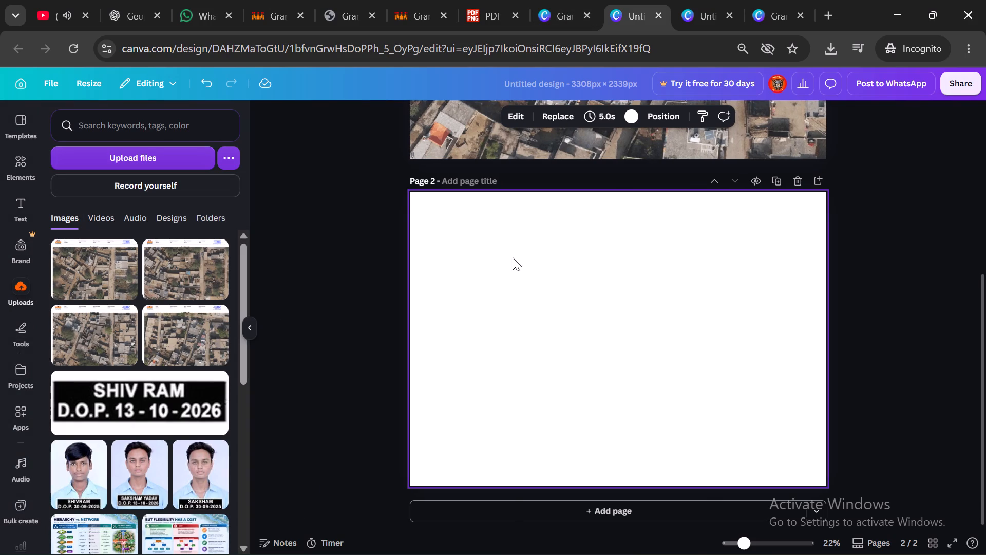
scroll(513, 257, up, 2)
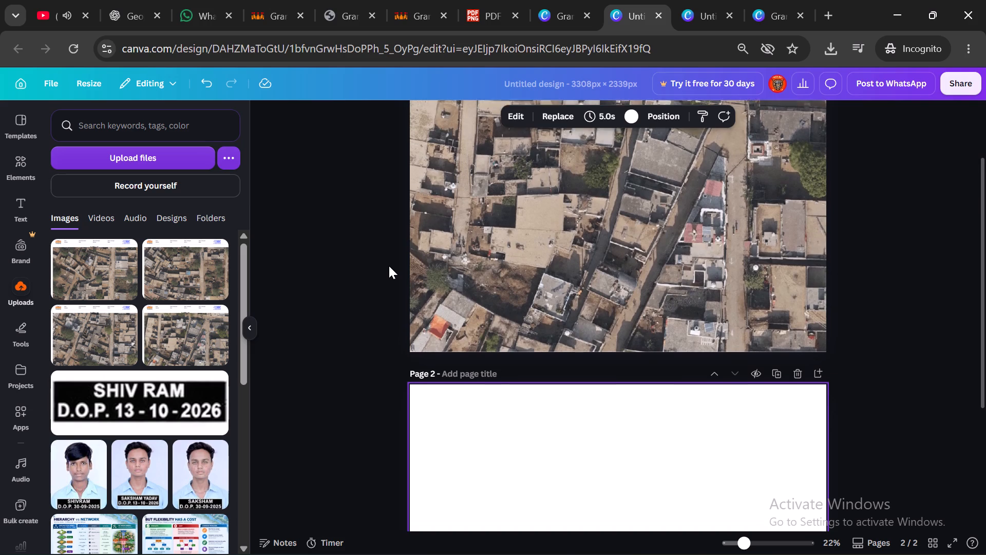
click(96, 345)
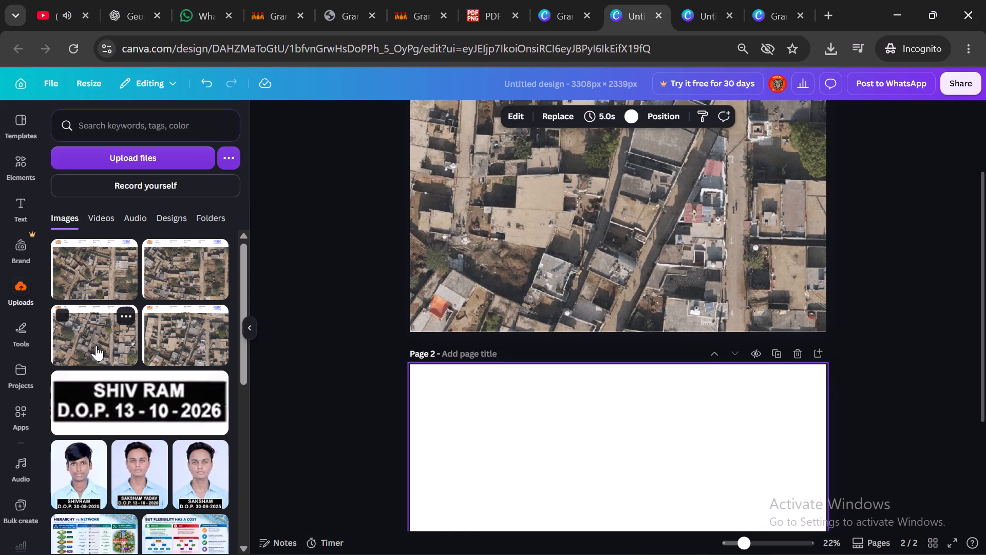
scroll(271, 325, down, 2)
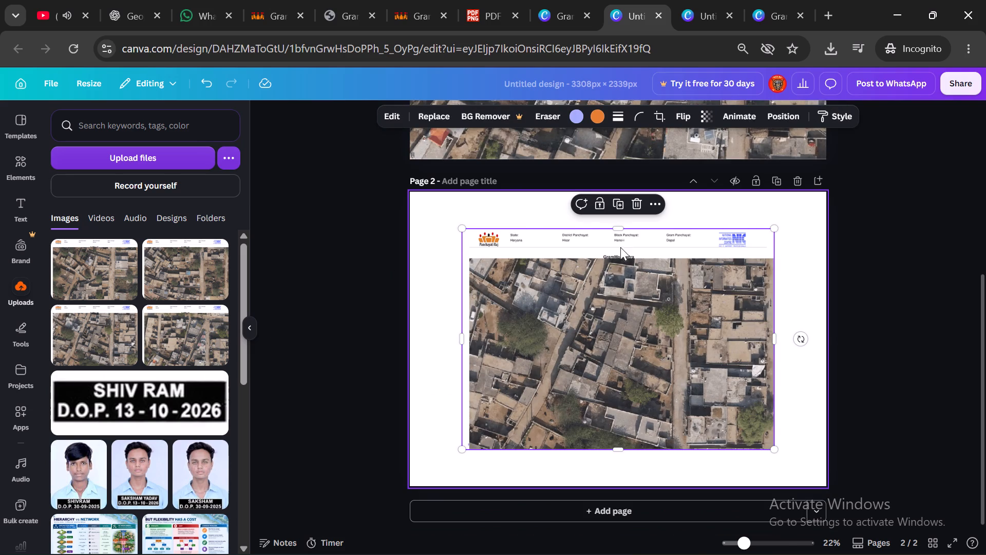
Crop the header and the blank western margin off the page 2 map image, making it about 1,514 px high.
drag(619, 228, 616, 257)
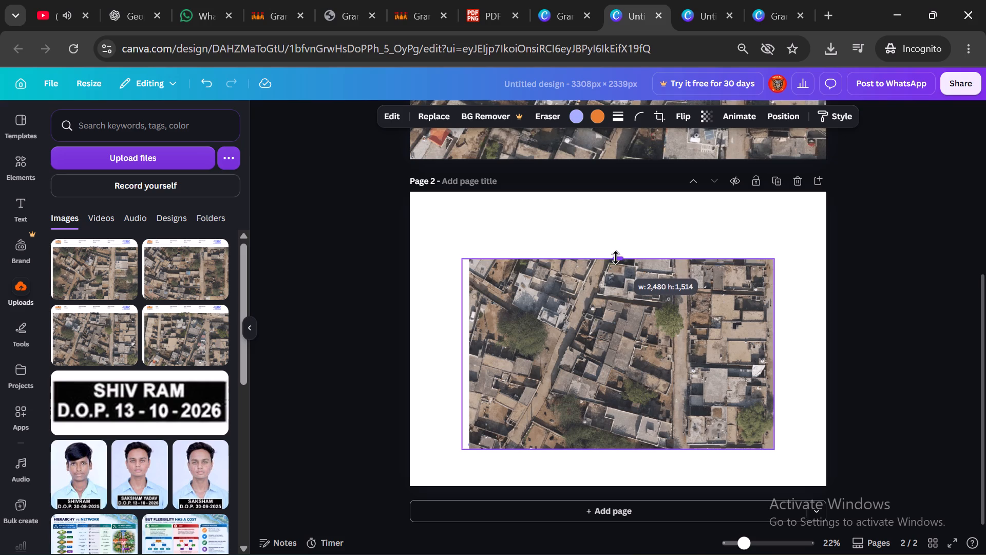
drag(616, 257, 616, 257)
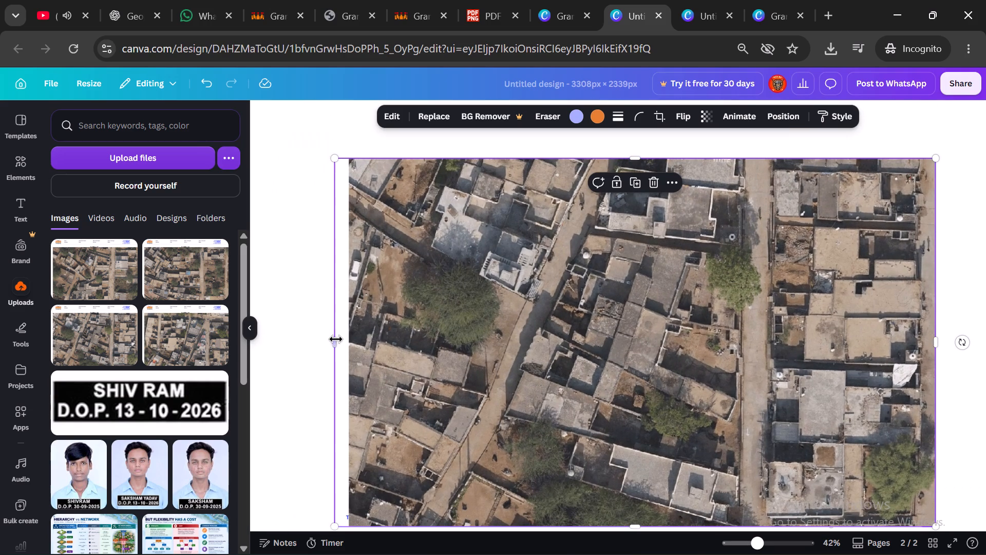
drag(334, 340, 349, 340)
Set the cropped map image as the background of page 2 so it fills the page.
right_click(601, 250)
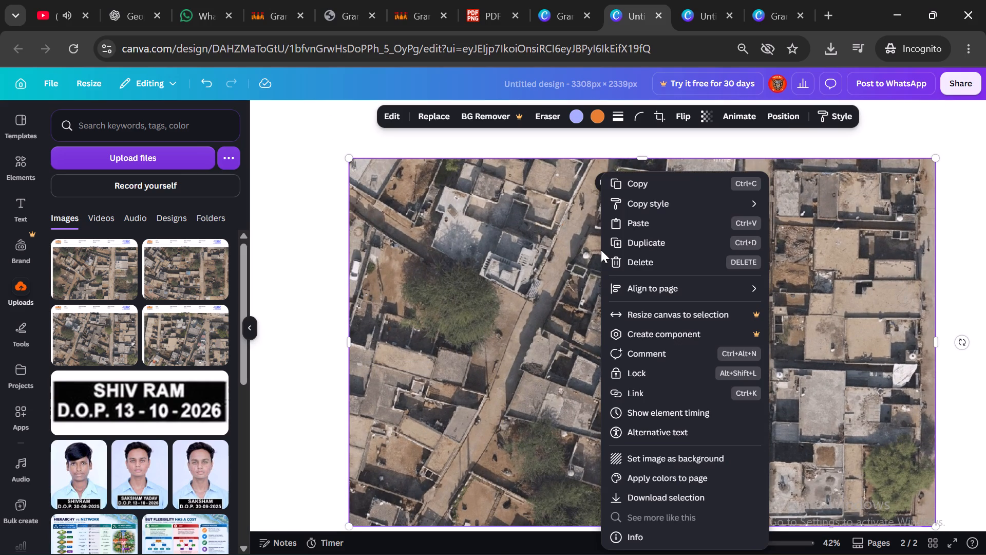
click(650, 458)
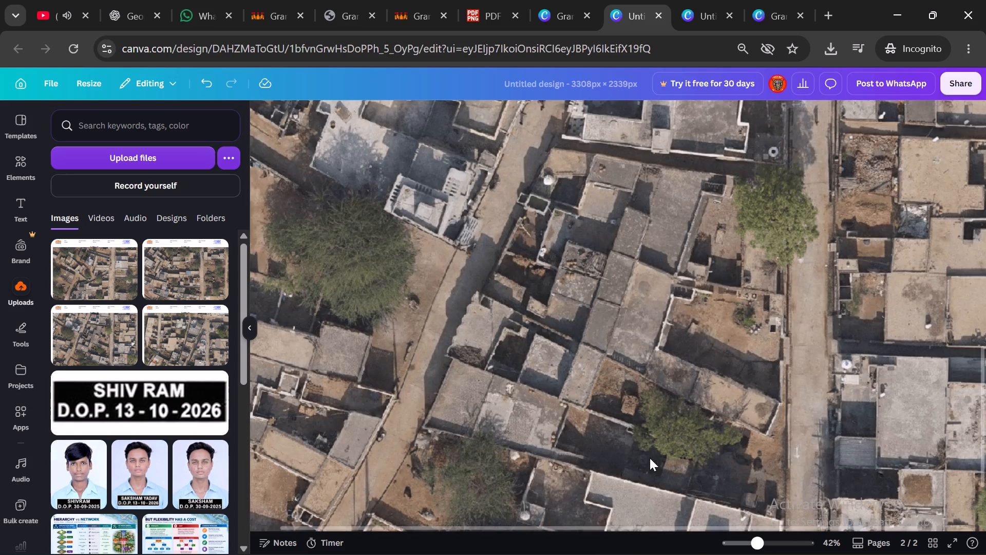
click(751, 380)
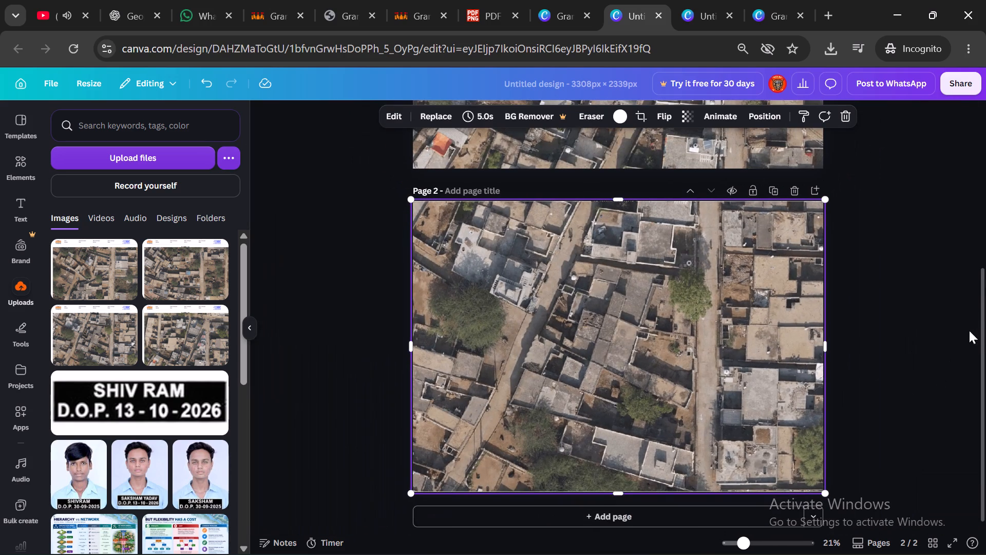
click(949, 312)
Compare the southern edge of the page 1 map with the northern edge of the page 2 map for matching features.
scroll(949, 312, up, 1)
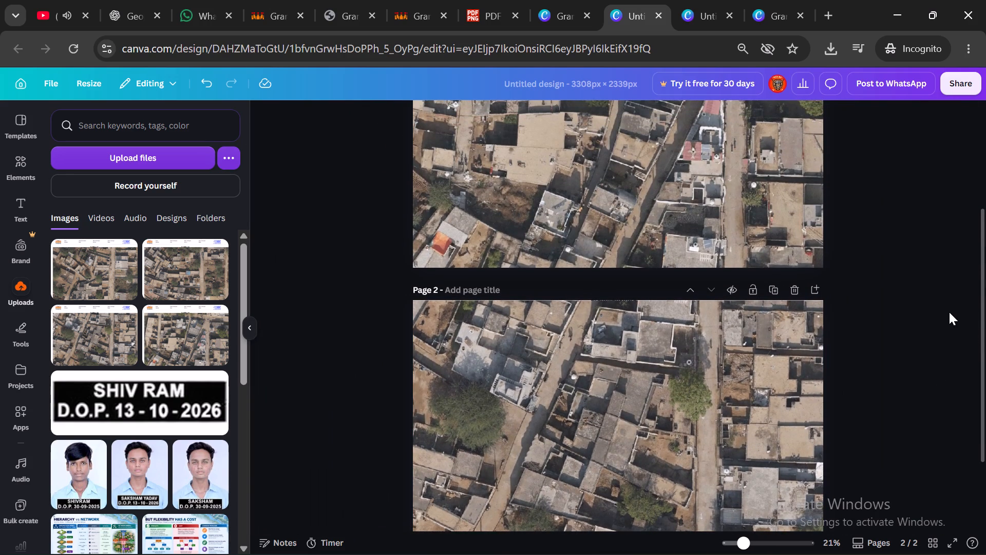
scroll(949, 312, up, 1)
scroll(949, 312, down, 1)
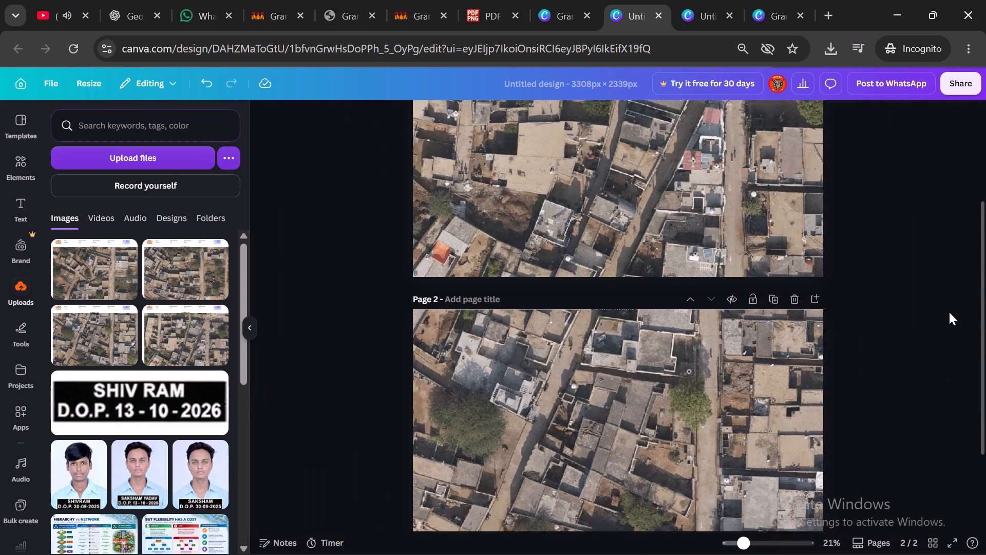
scroll(949, 312, down, 1)
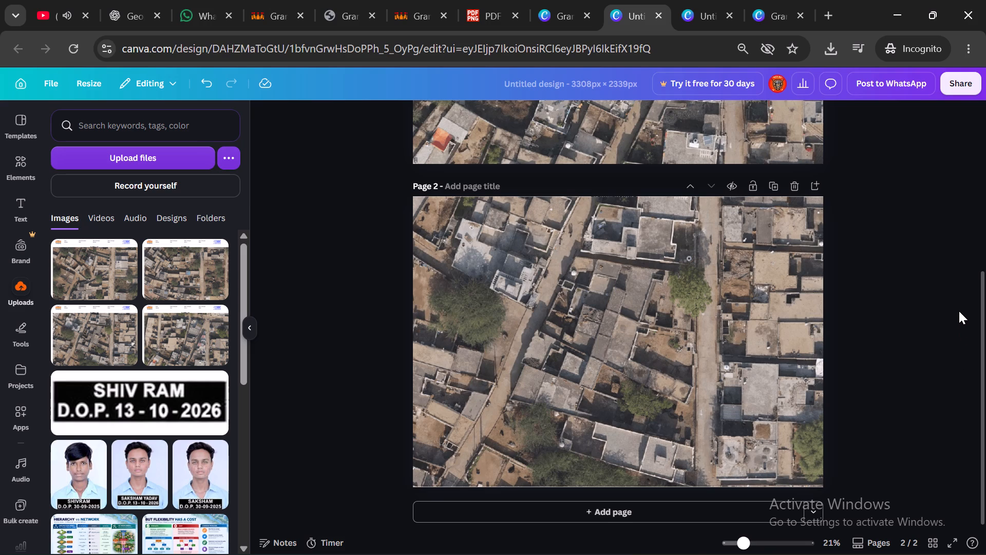
scroll(959, 311, up, 3)
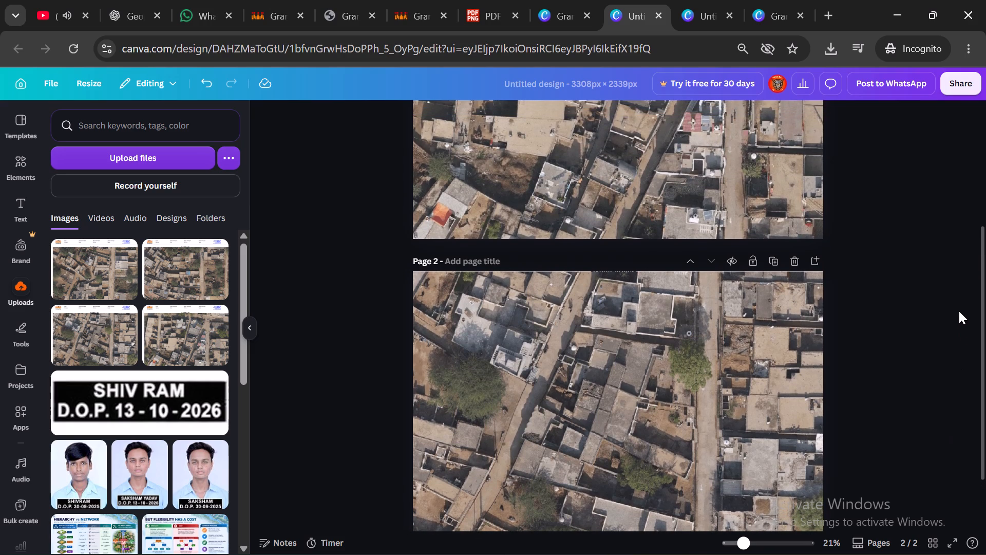
scroll(959, 311, up, 1)
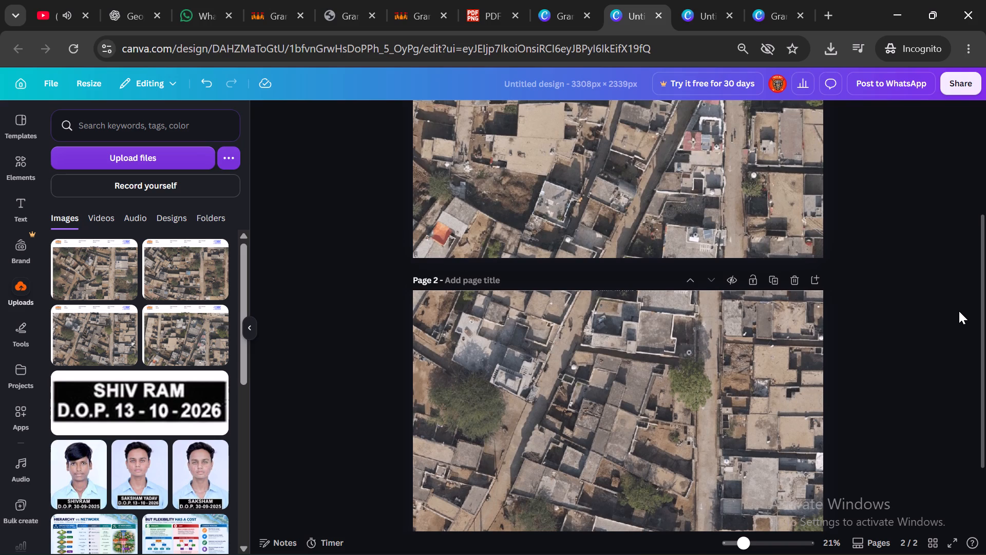
scroll(959, 311, up, 2)
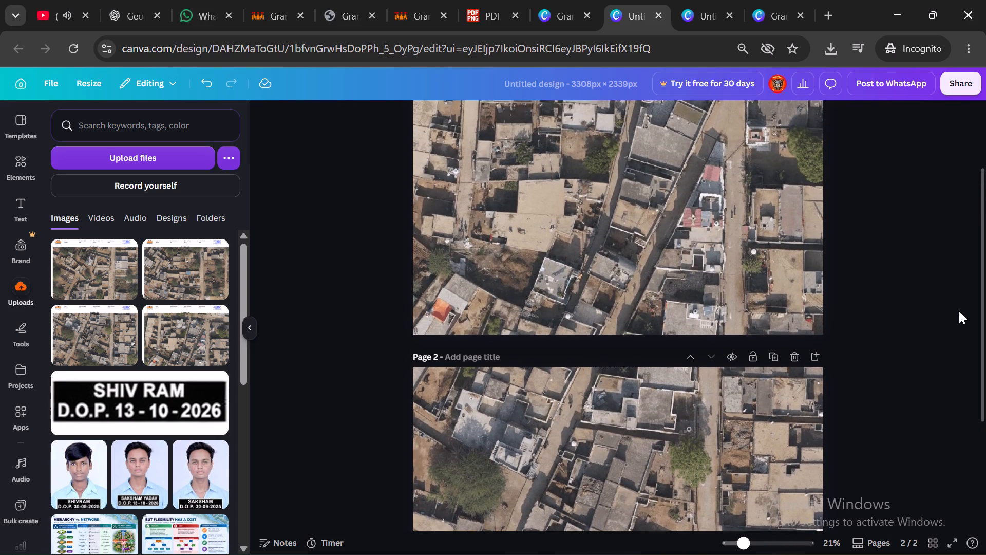
scroll(959, 311, down, 1)
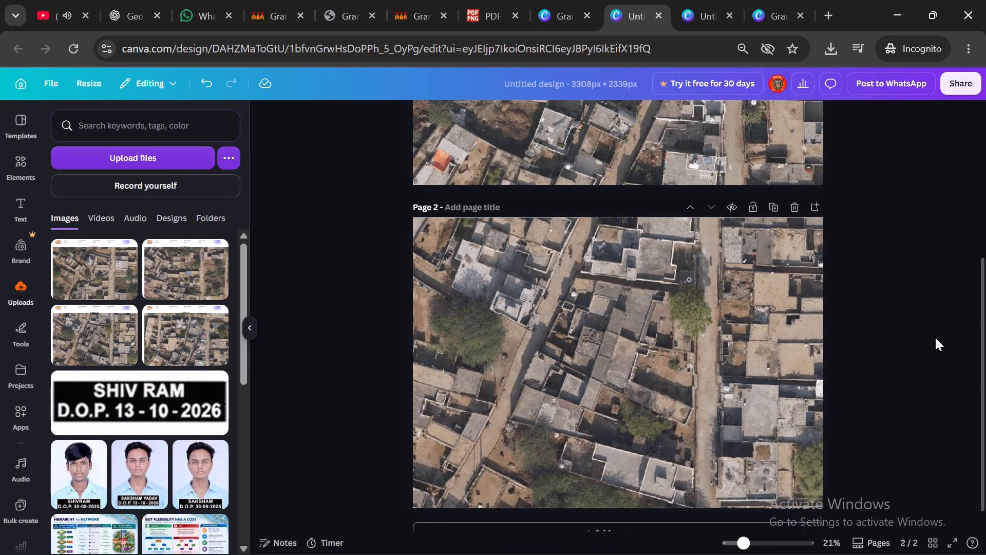
scroll(935, 338, up, 1)
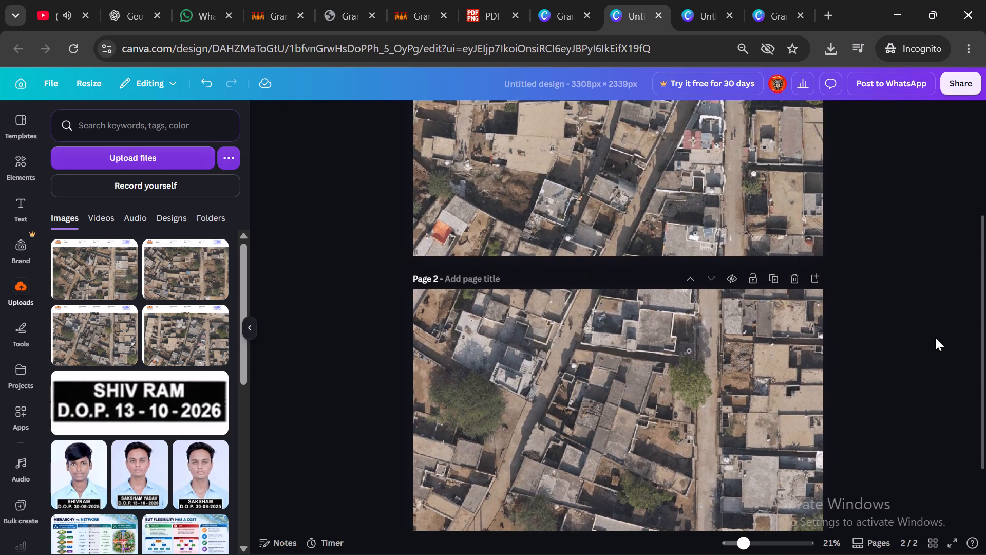
scroll(935, 338, up, 4)
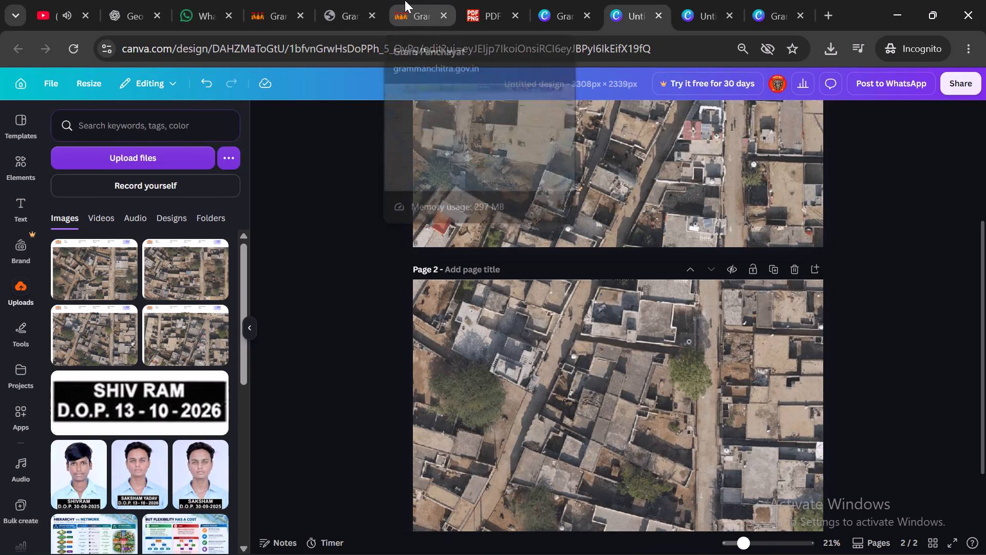
Switch to the GramManchitra map, examine the village streets and buildings northward for the area shared by both images, and return to Canva.
click(405, 0)
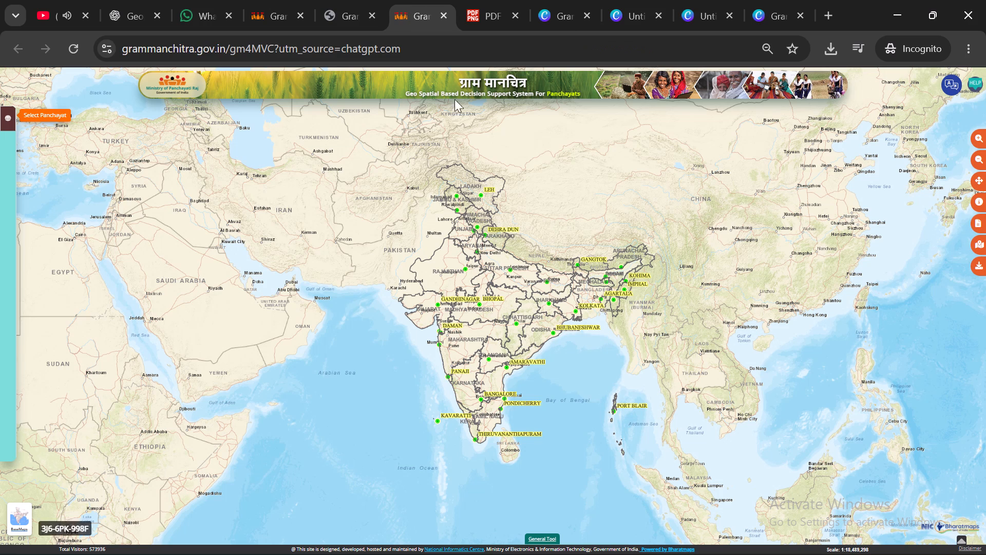
click(292, 1)
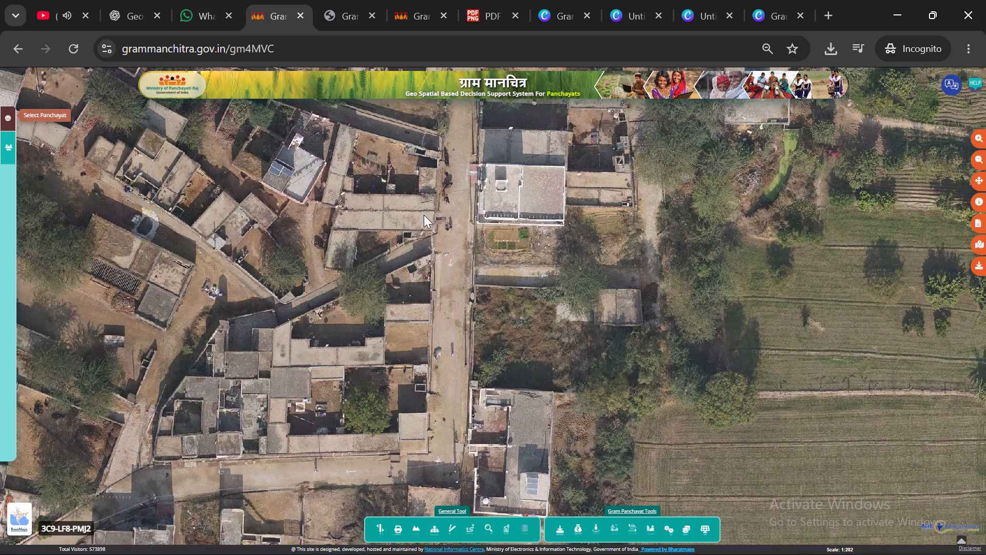
drag(498, 231, 508, 497)
drag(516, 259, 519, 411)
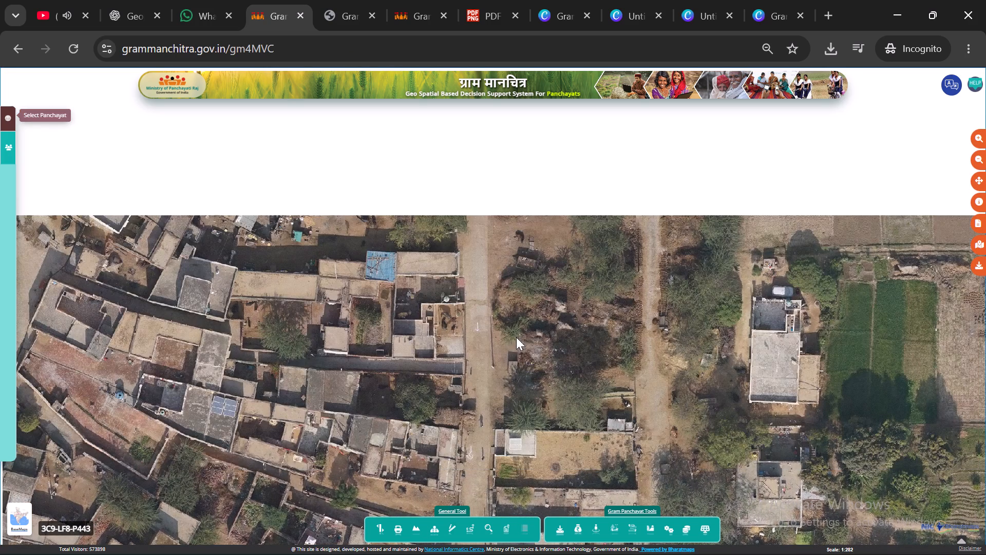
drag(508, 342, 513, 404)
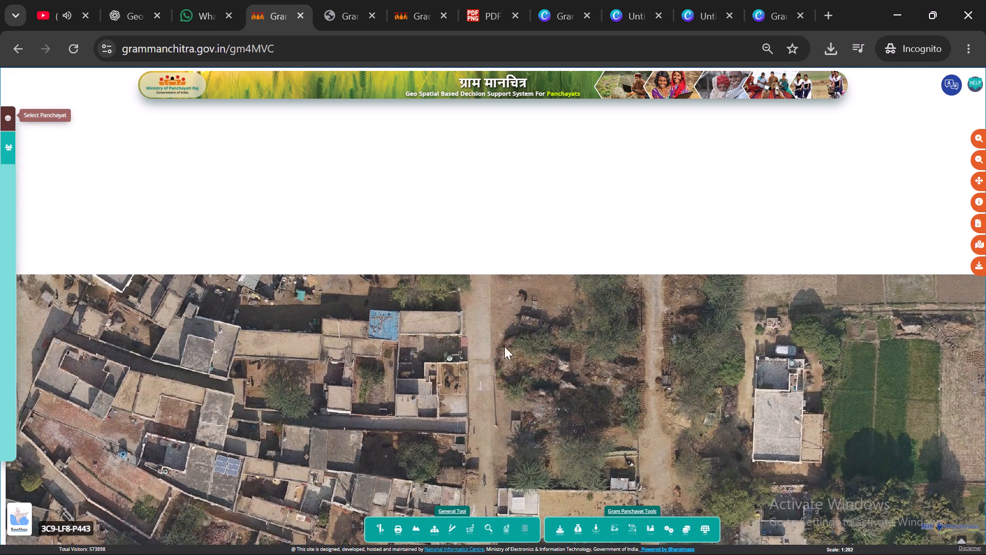
drag(500, 314, 519, 461)
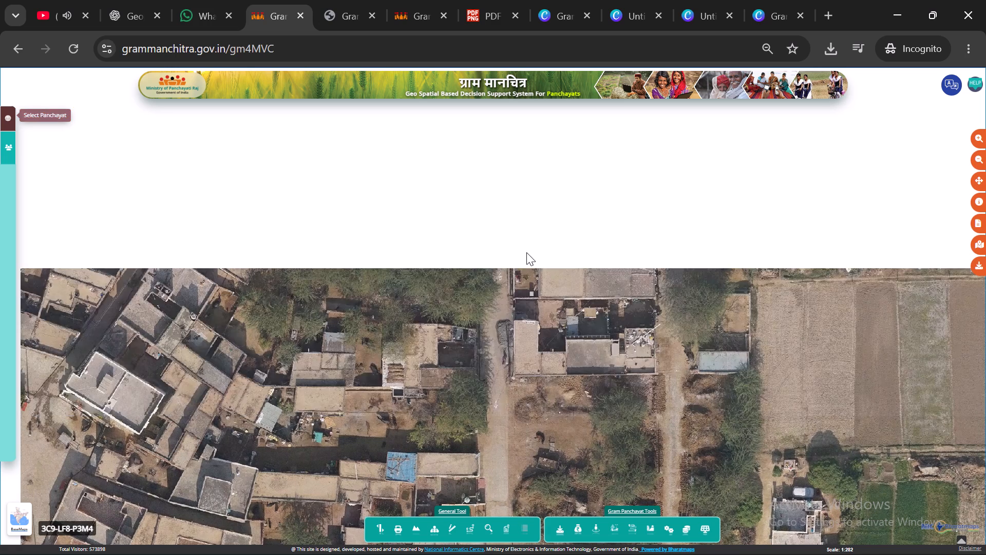
drag(526, 252, 506, 362)
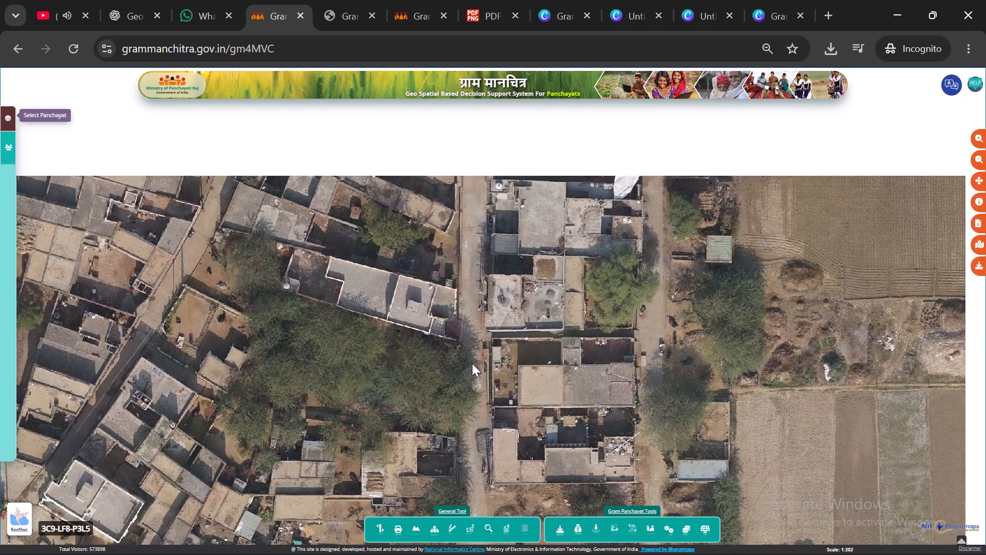
drag(490, 322, 492, 432)
drag(496, 290, 490, 366)
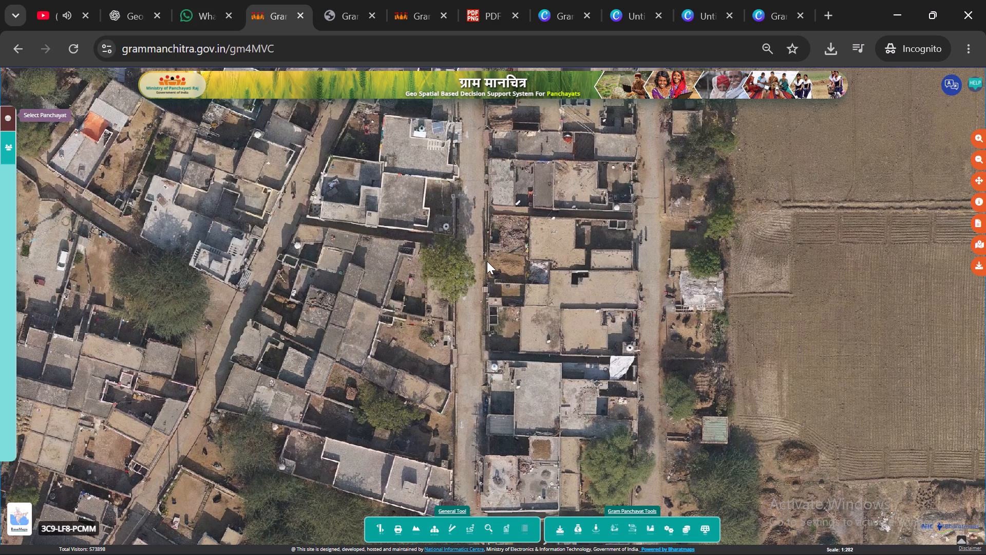
drag(487, 261, 474, 361)
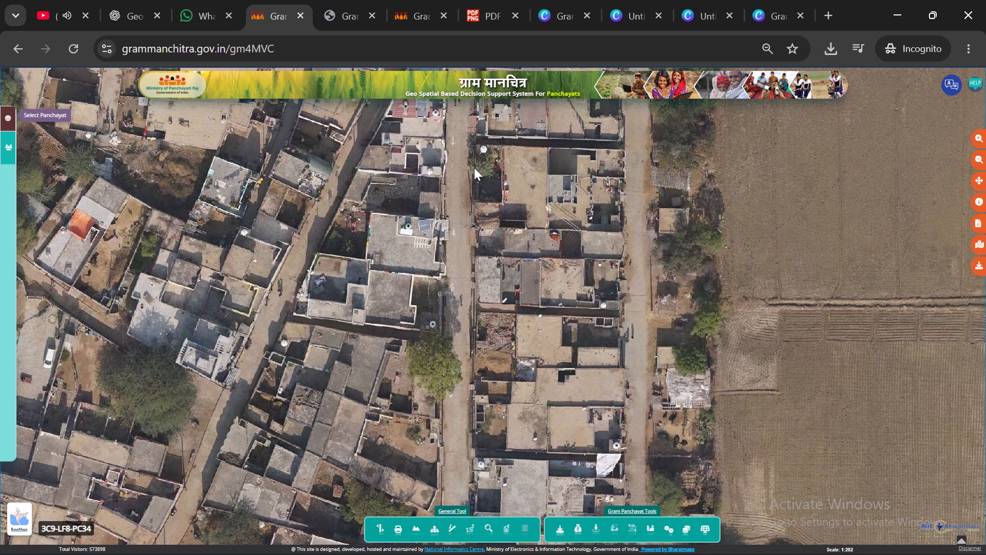
drag(421, 276, 431, 197)
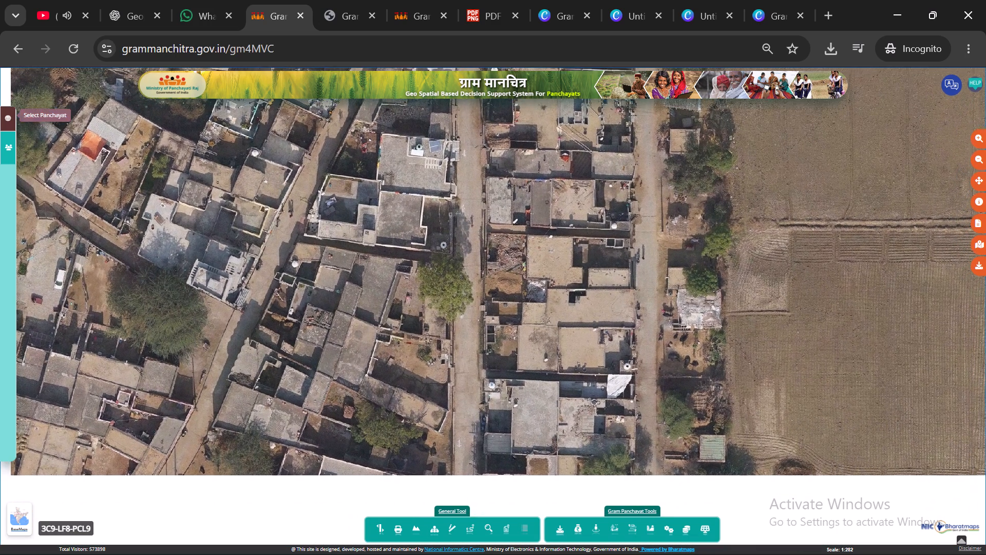
drag(431, 197, 412, 319)
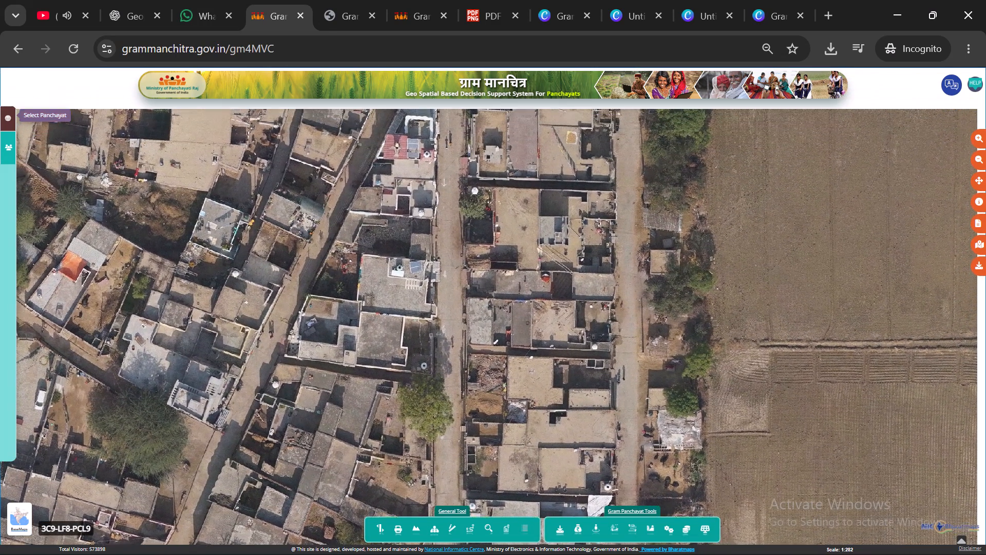
drag(412, 319, 412, 318)
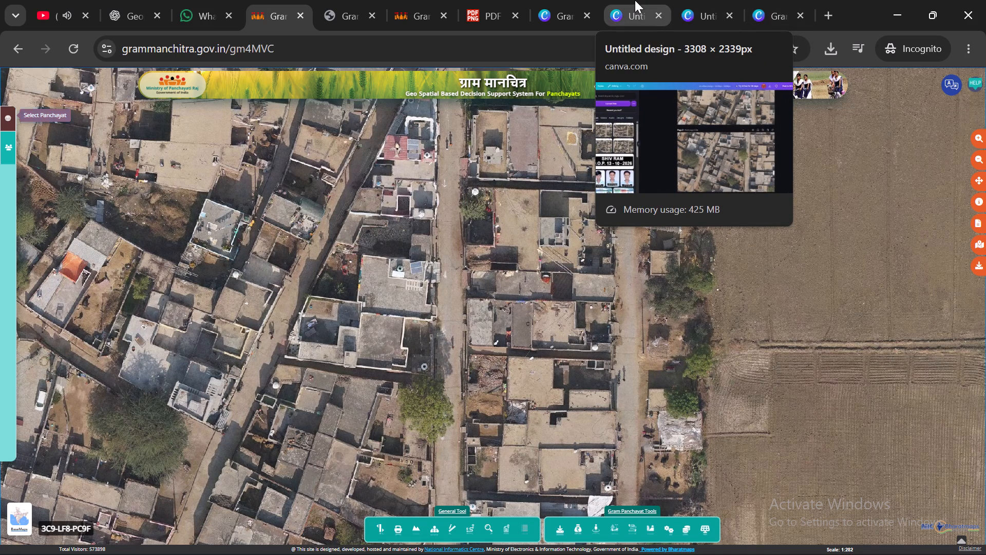
click(635, 0)
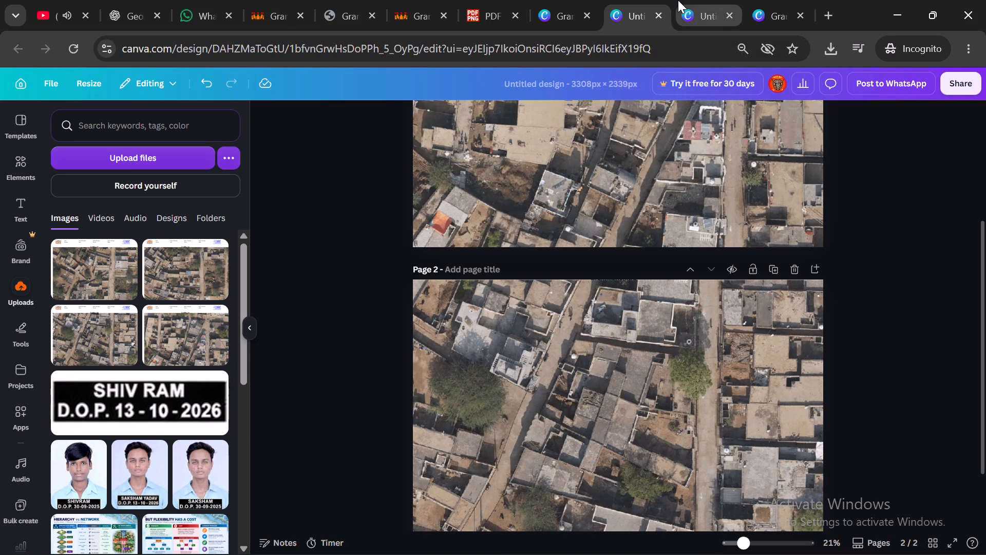